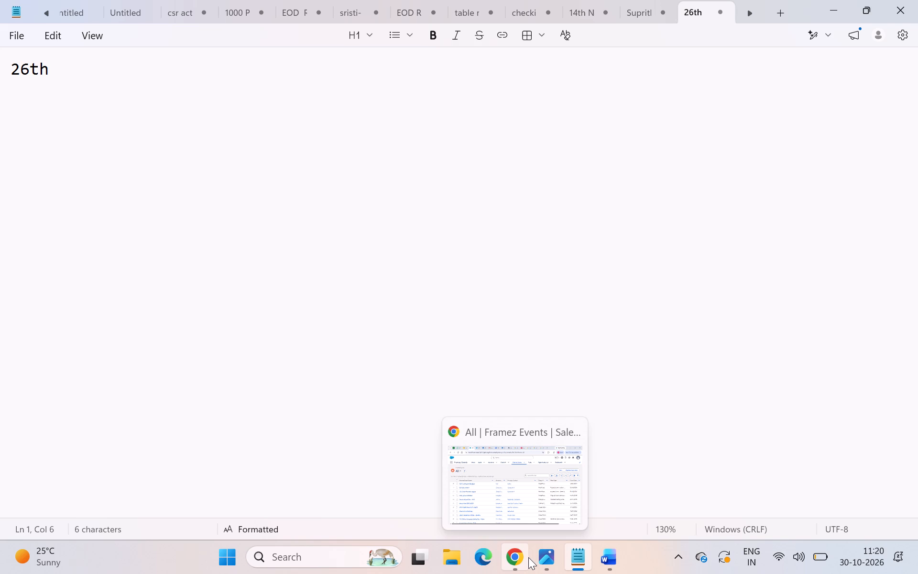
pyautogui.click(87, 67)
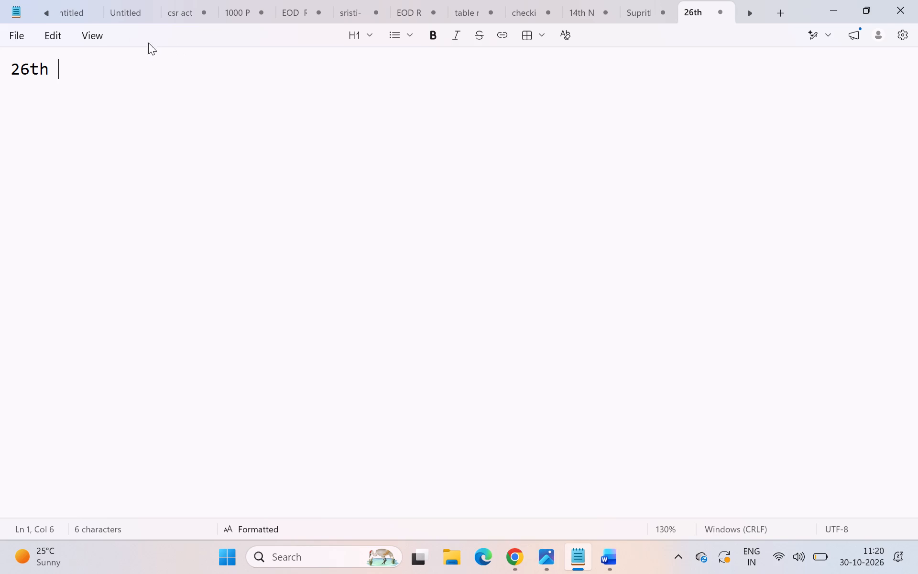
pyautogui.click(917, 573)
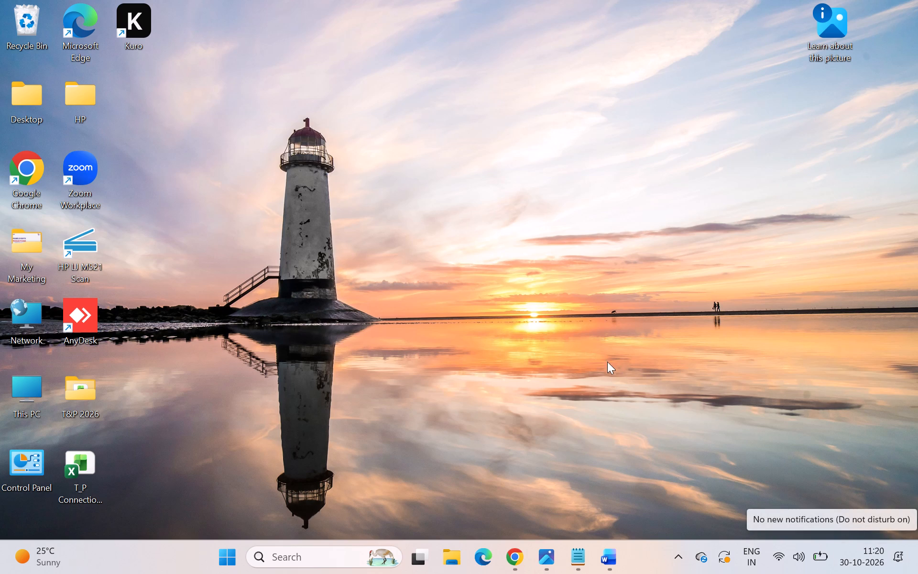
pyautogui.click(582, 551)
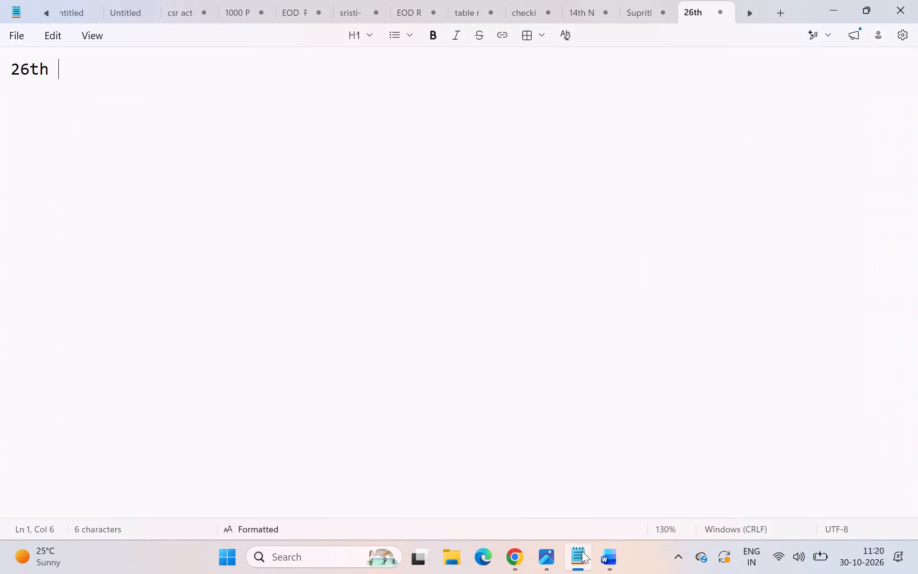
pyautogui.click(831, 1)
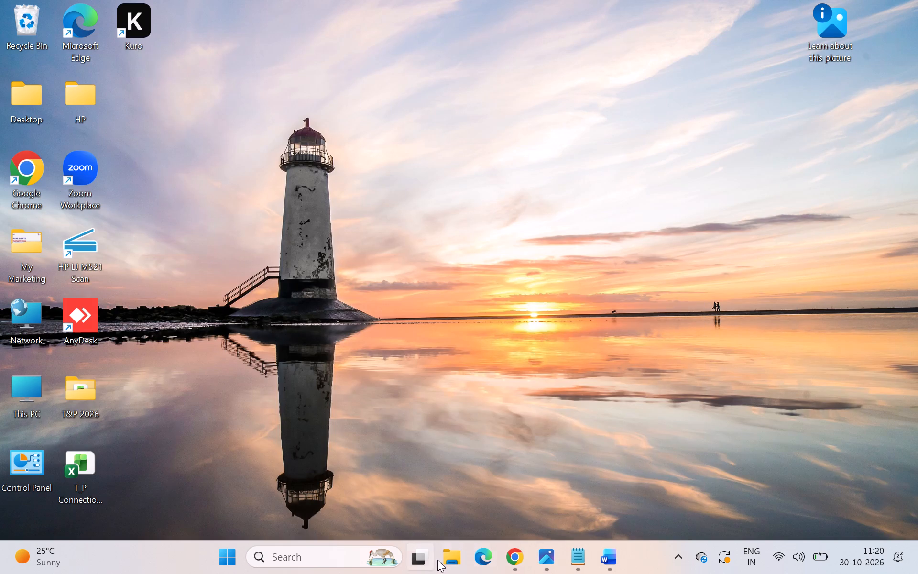
# Switch to Chrome and open the Salesforce notifications from the Framez Events list to review assigned tasks and calls.
pyautogui.click(522, 558)
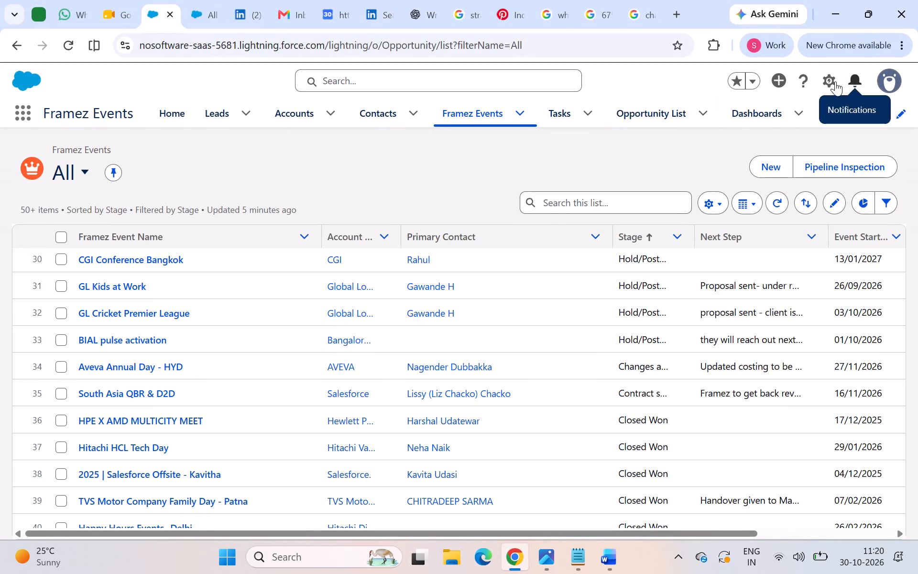
pyautogui.click(856, 77)
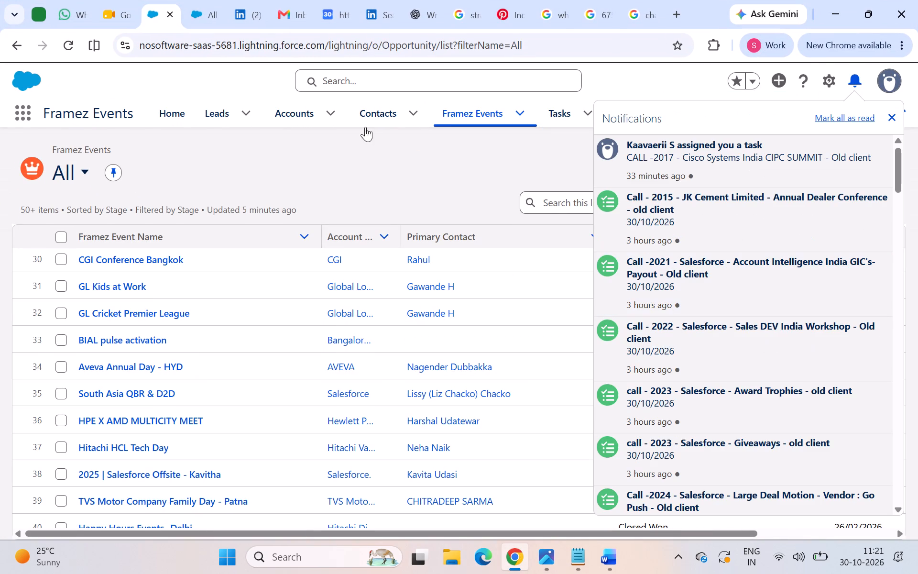
# Read through the older task and call notifications, including those dated 28 and 29 October 2026, and close the notification list.
pyautogui.scroll(-13, 743, 281)
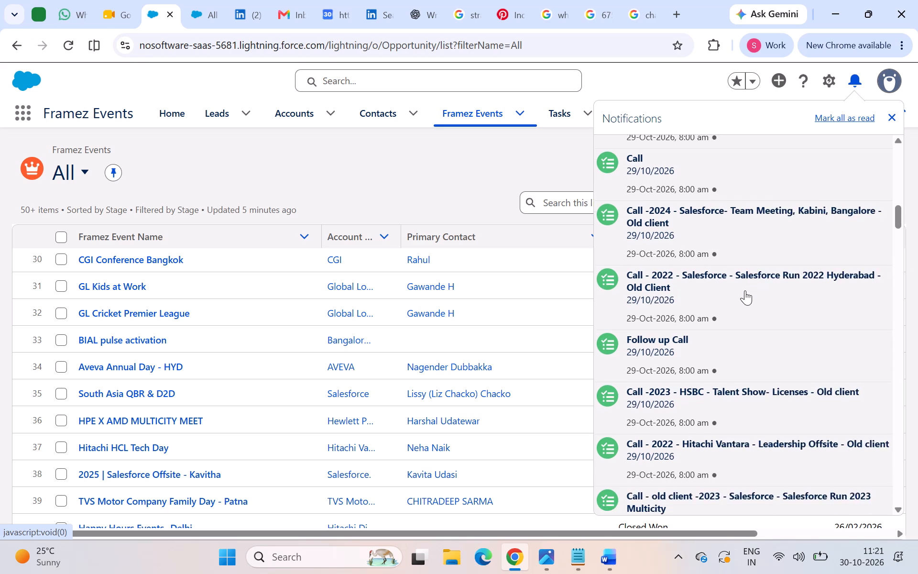
pyautogui.scroll(-10, 745, 291)
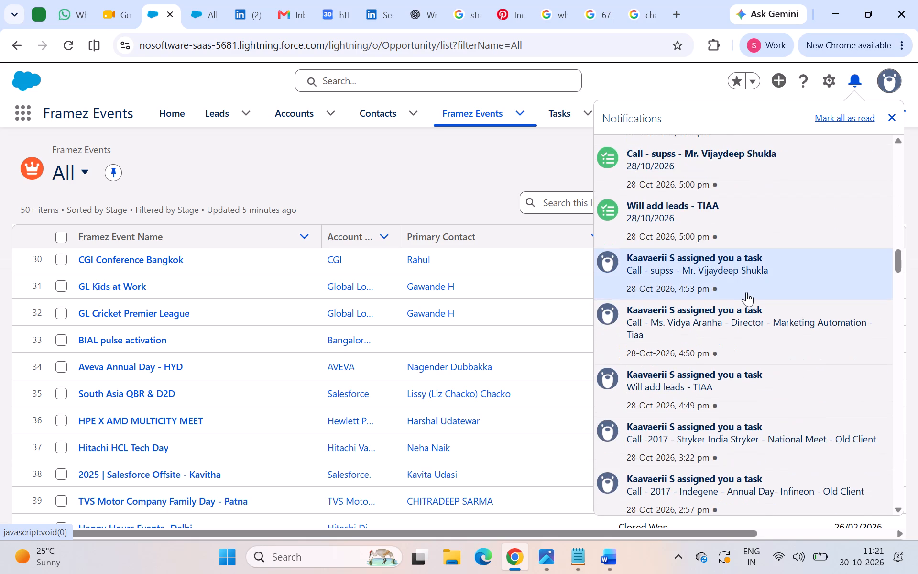
pyautogui.scroll(-8, 746, 292)
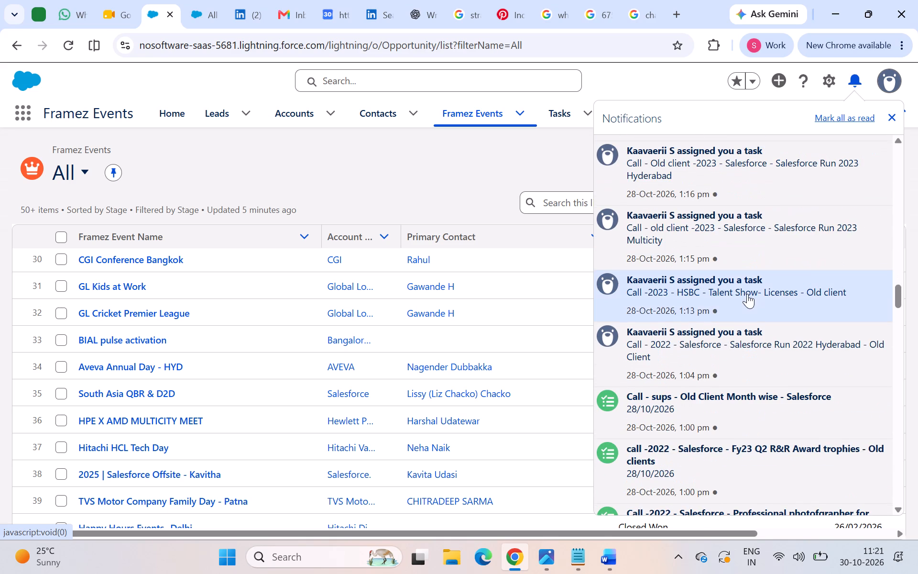
pyautogui.scroll(-6, 747, 294)
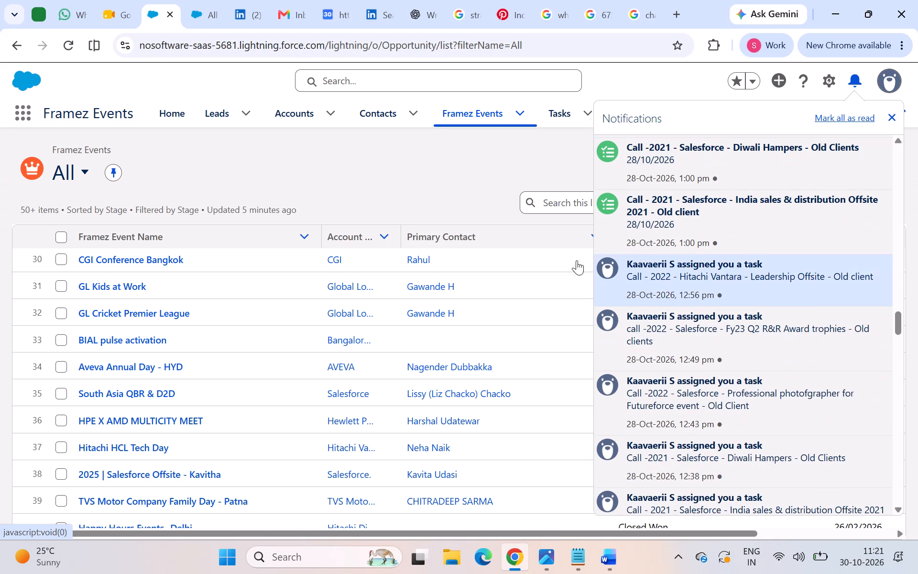
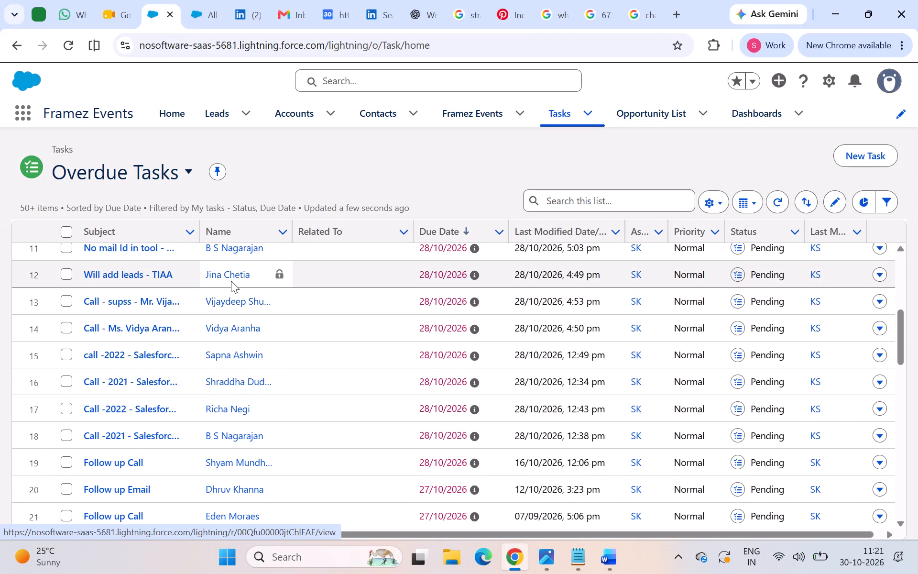
# Look through the Overdue Tasks list, examining the pending calls and follow-ups with their contact names and due dates.
pyautogui.scroll(1, 230, 283)
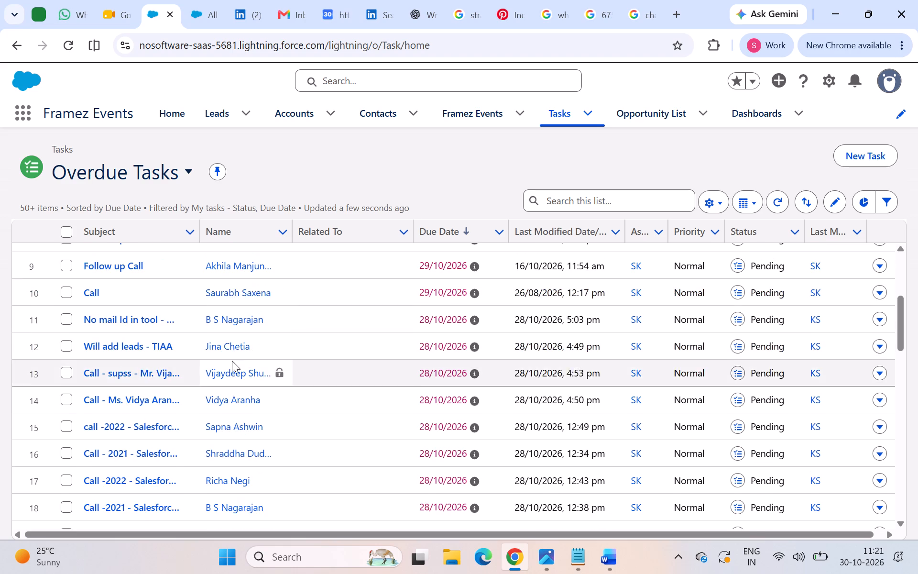
pyautogui.scroll(-5, 232, 361)
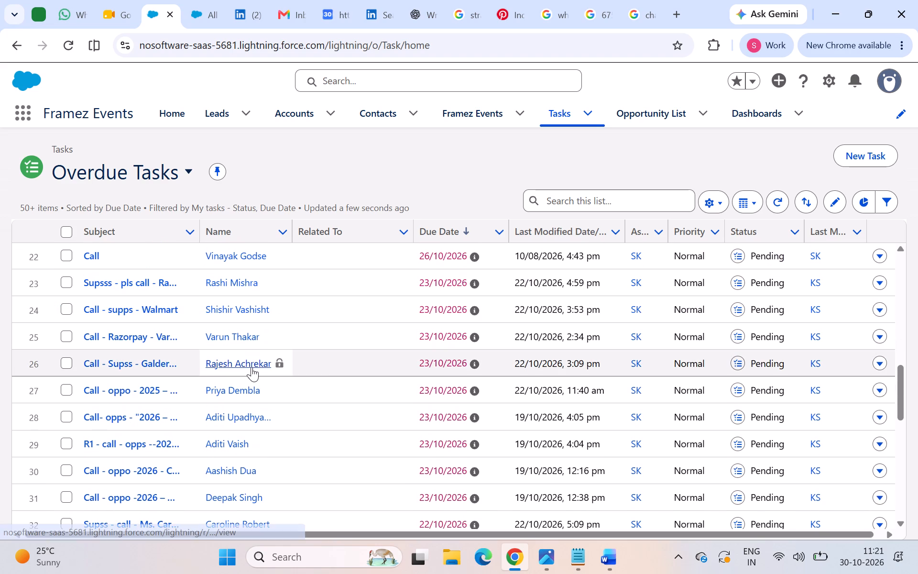
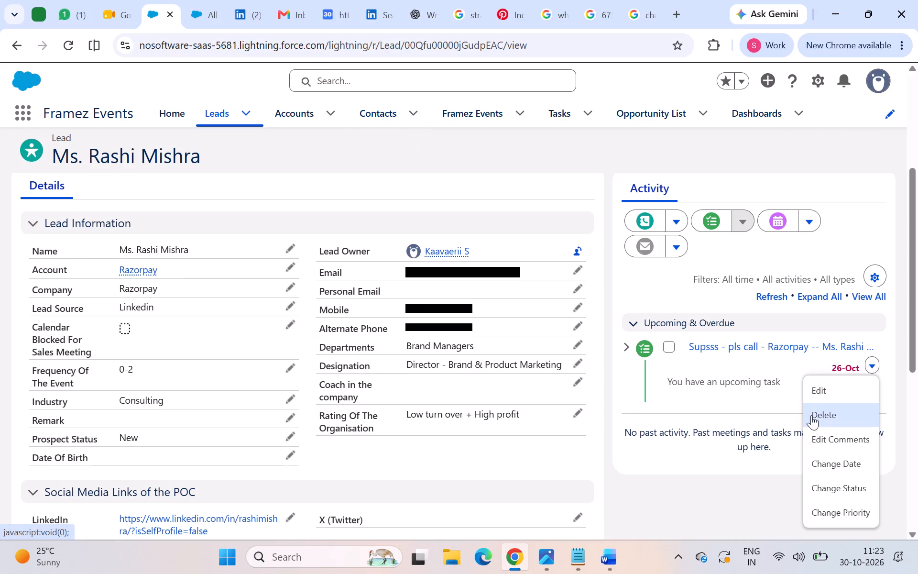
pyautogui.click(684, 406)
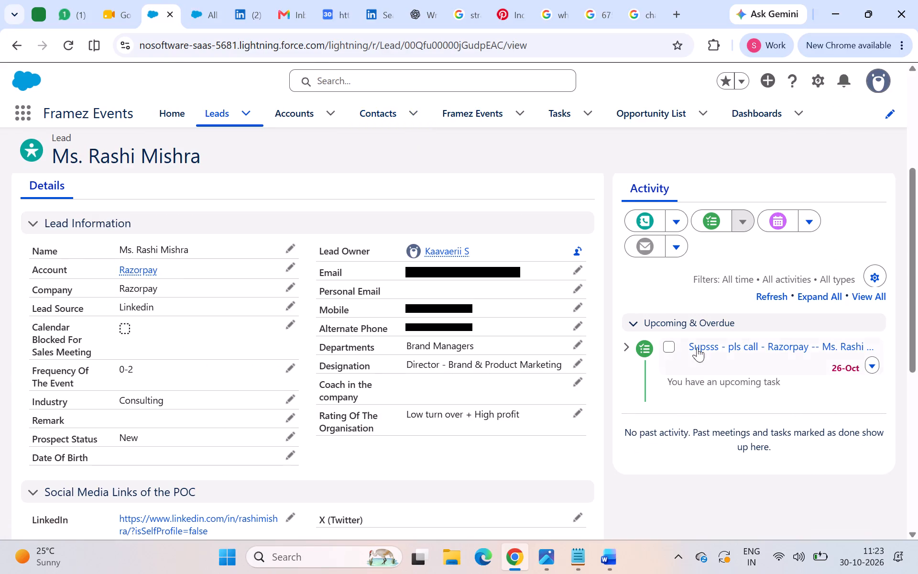
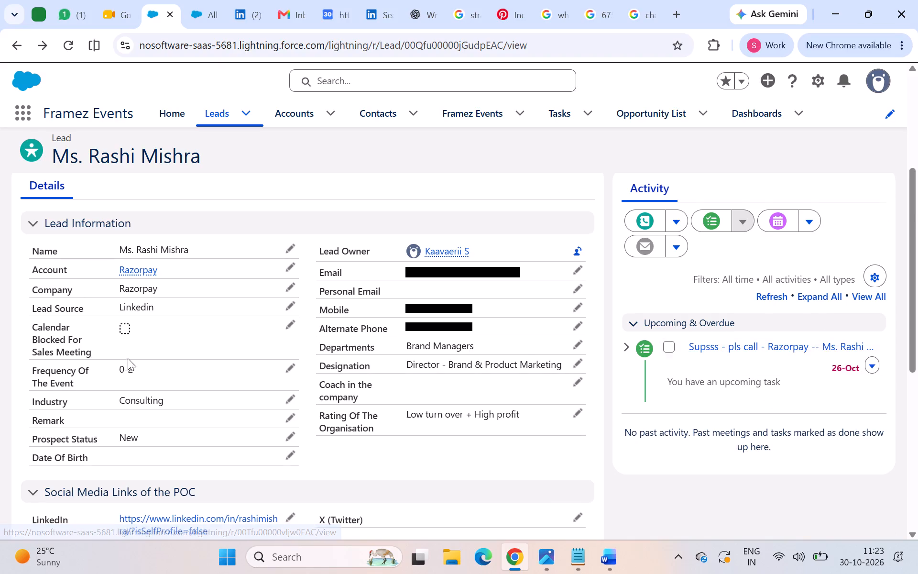
# Open the LinkedIn profile linked on the Razorpay lead record and view the contact's profile photo.
pyautogui.scroll(-2, 134, 360)
pyautogui.click(171, 381)
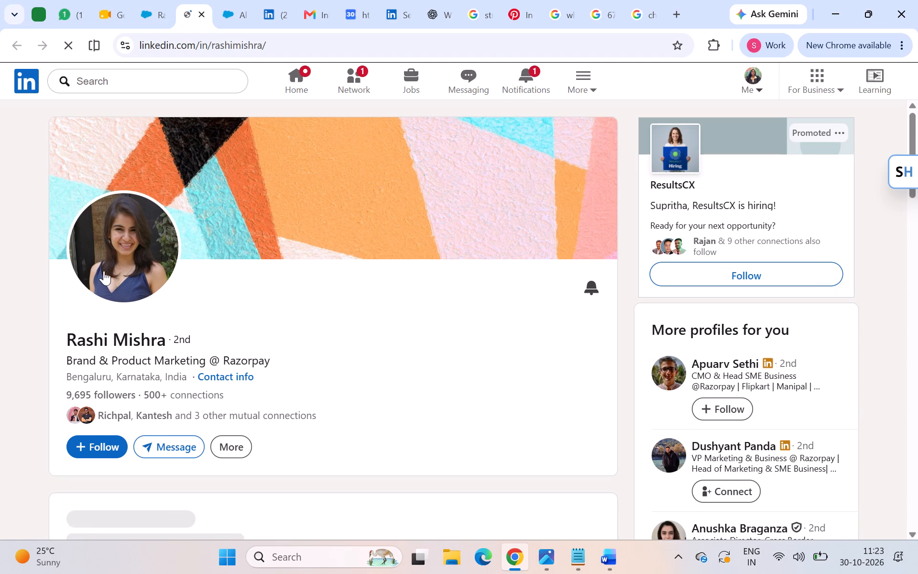
pyautogui.click(110, 261)
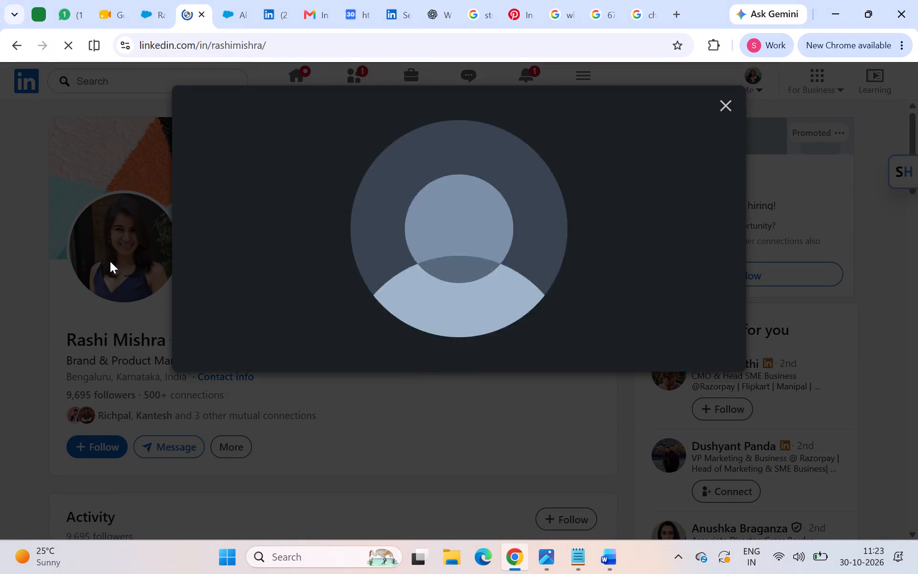
pyautogui.click(110, 187)
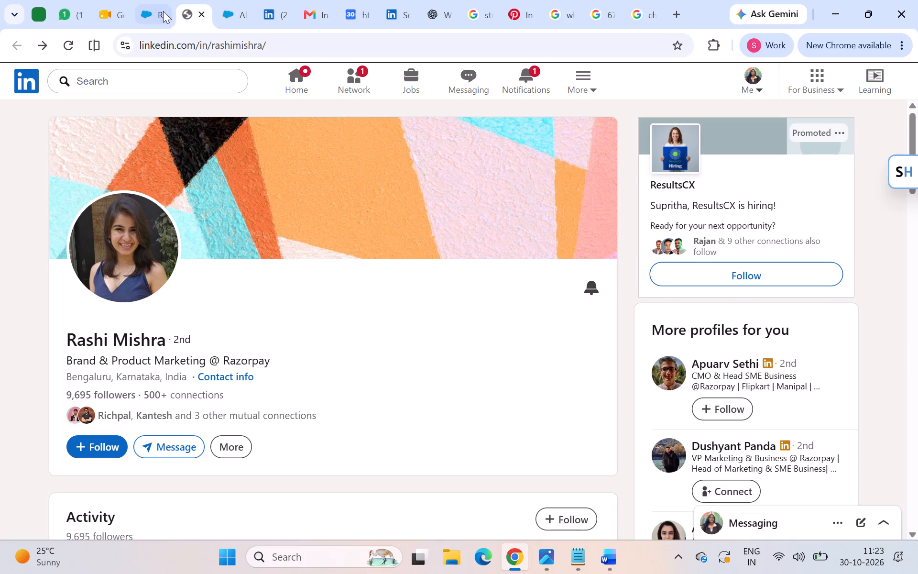
# Return to the Razorpay lead record in Salesforce and look over its details and activity.
pyautogui.click(159, 11)
pyautogui.scroll(-2, 752, 487)
pyautogui.scroll(4, 745, 477)
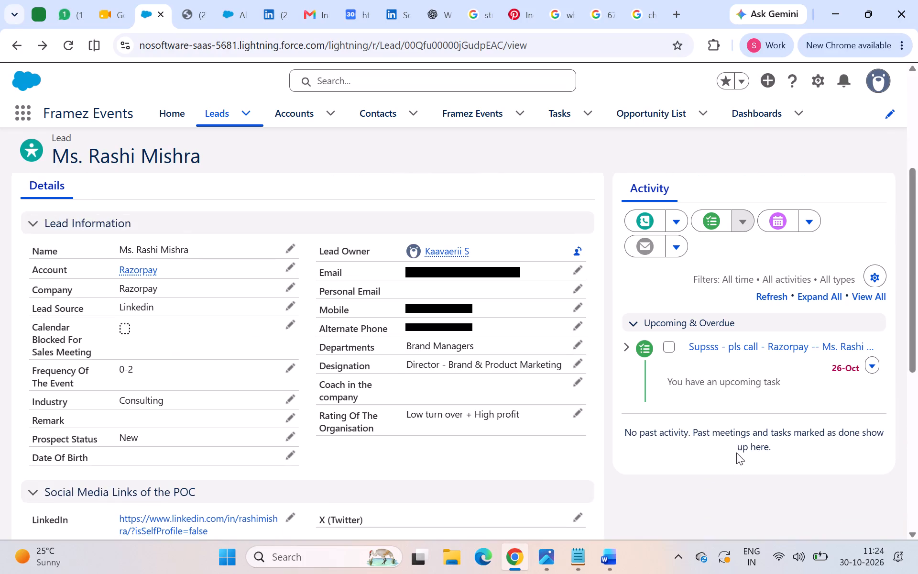
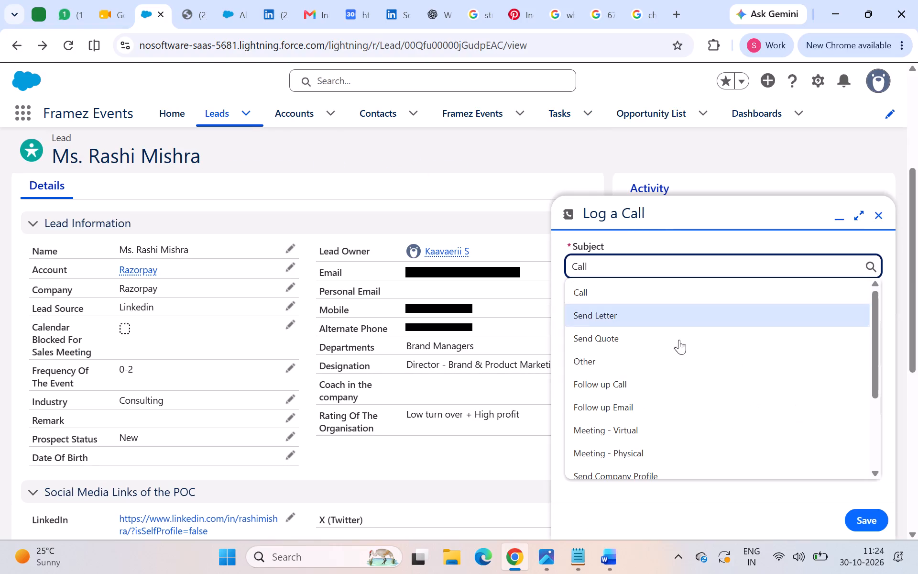
# Log a call on the Razorpay lead with subject Follow up Call and comment "follow up call nov first week", and save it.
pyautogui.click(675, 383)
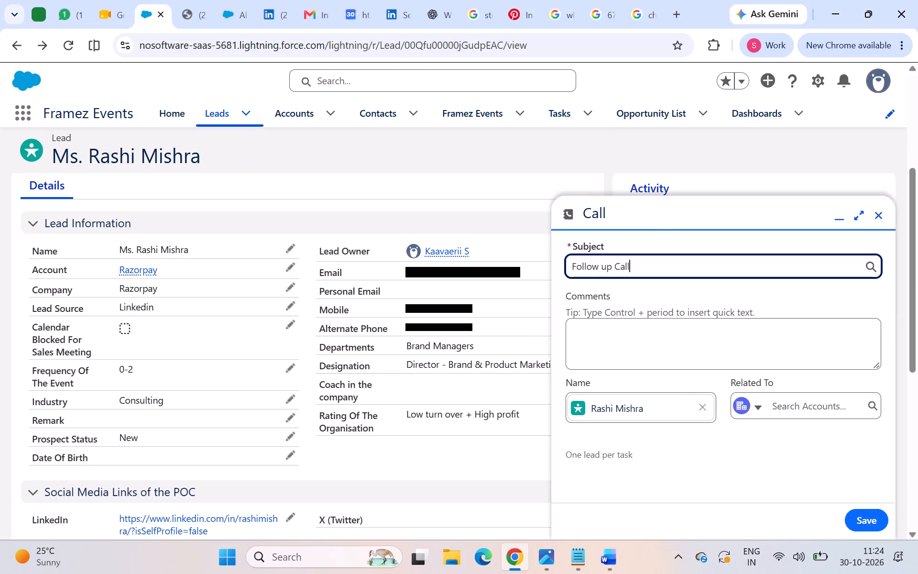
pyautogui.scroll(-1, 672, 363)
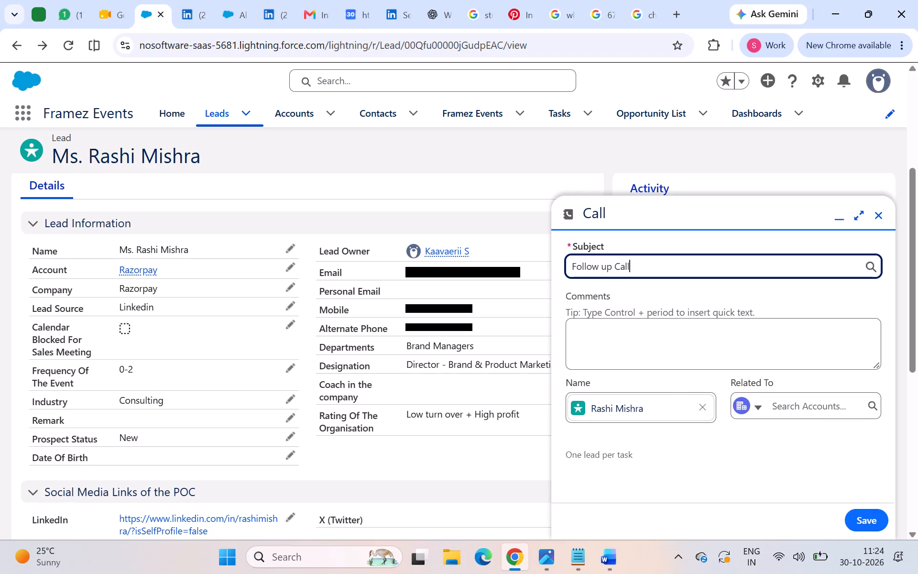
pyautogui.click(672, 349)
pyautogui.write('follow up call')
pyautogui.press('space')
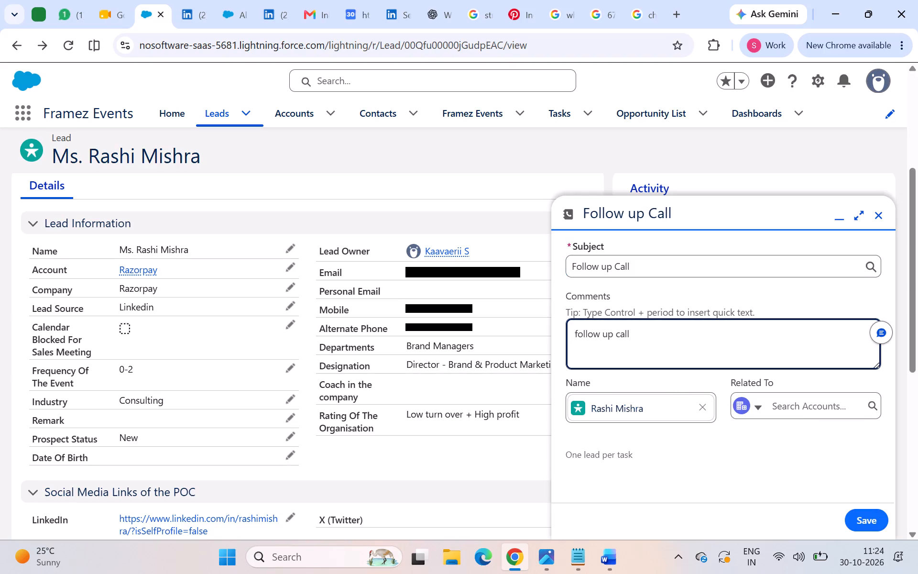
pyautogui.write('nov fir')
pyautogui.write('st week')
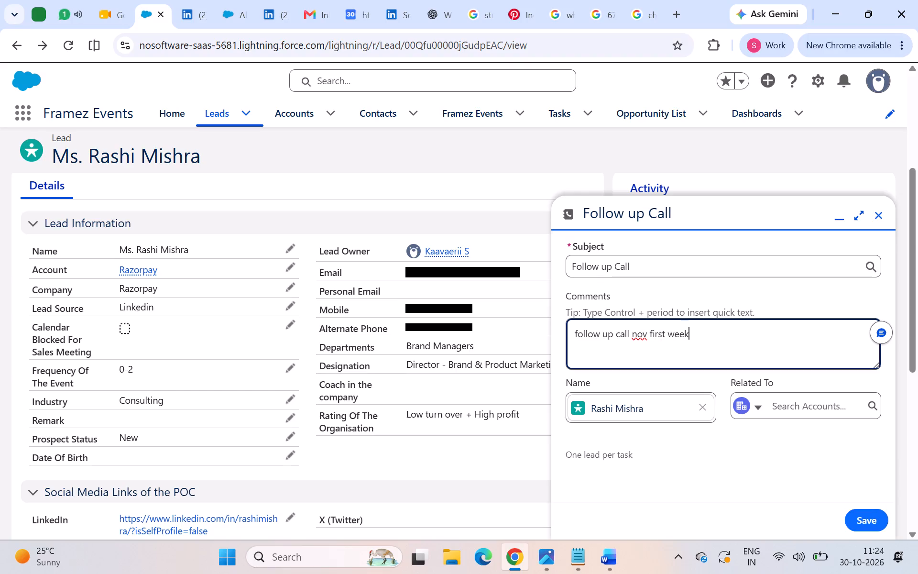
pyautogui.click(850, 513)
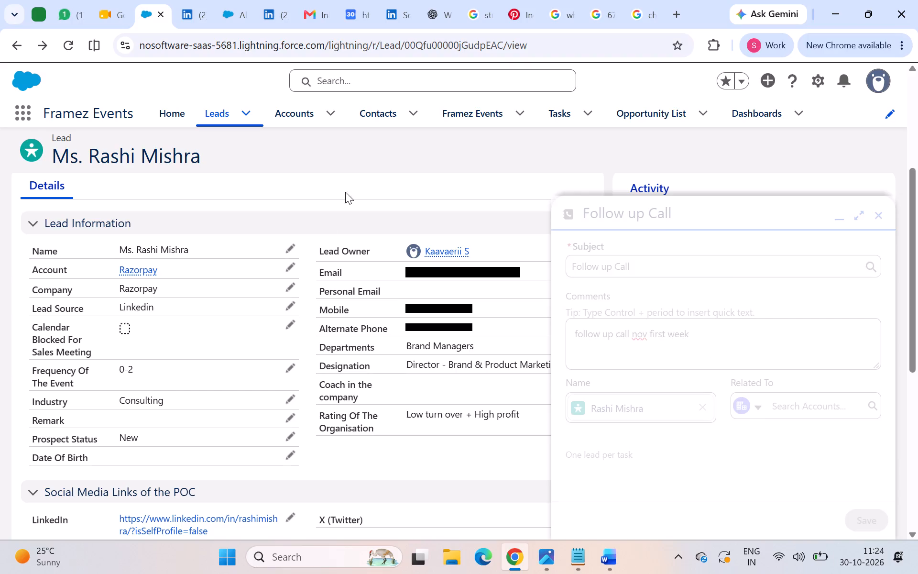
# Create and save a new Follow up Call task for the lead with a due date of 3 November 2026.
pyautogui.click(713, 222)
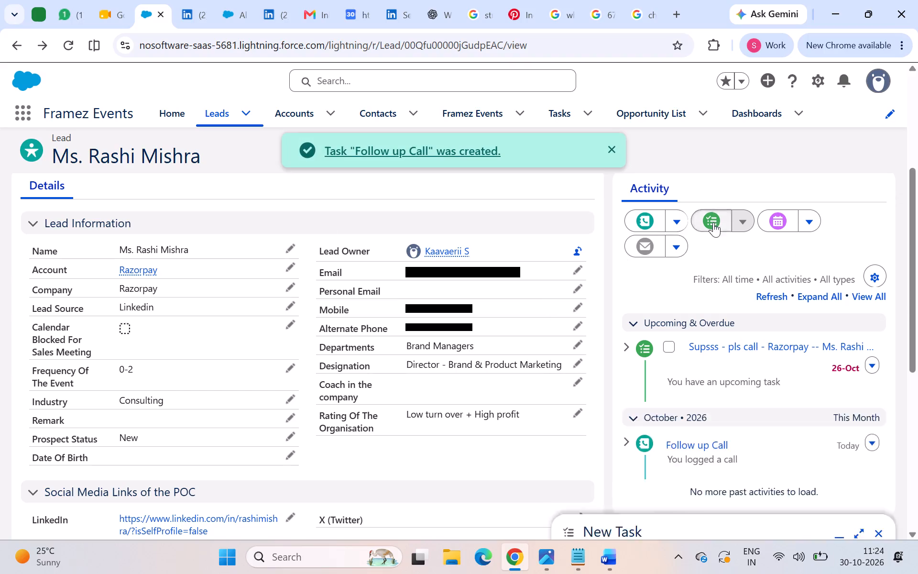
pyautogui.click(625, 265)
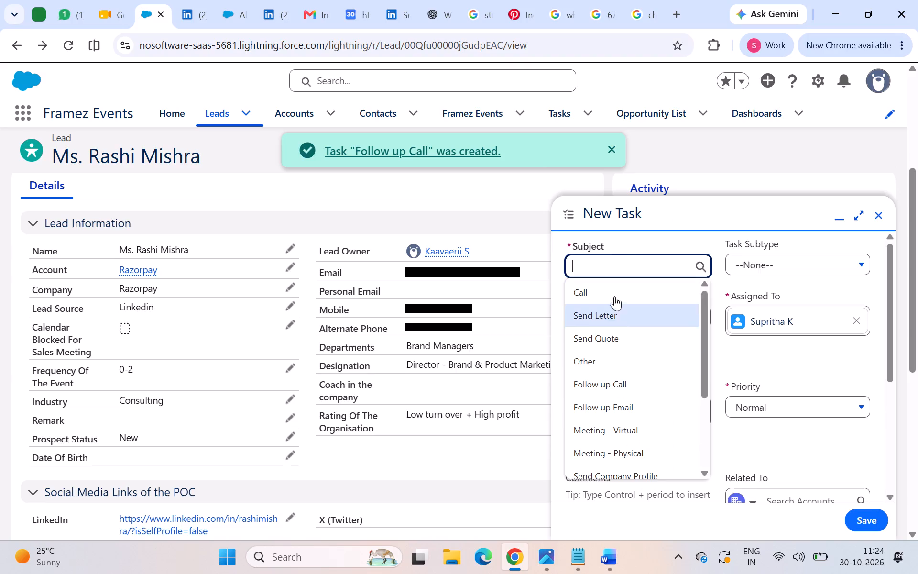
pyautogui.click(629, 386)
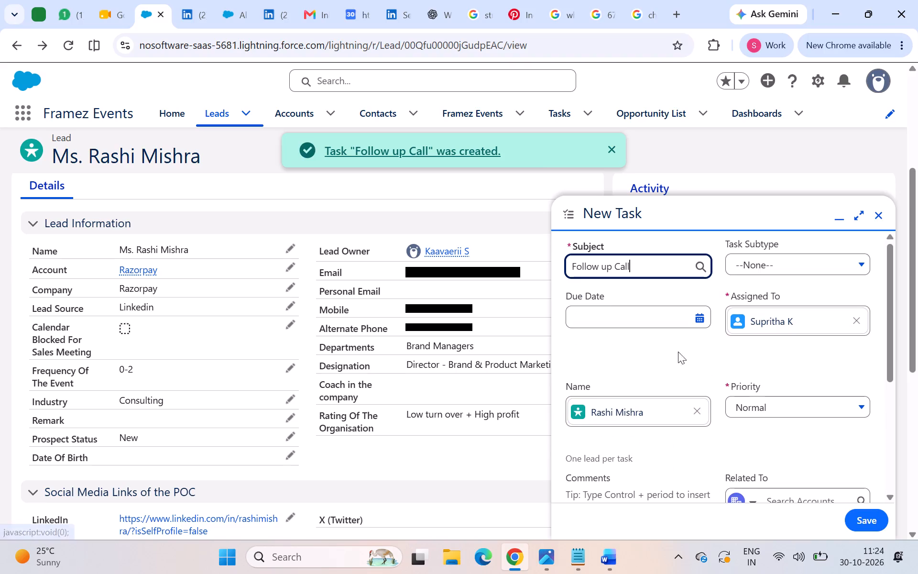
pyautogui.click(641, 315)
pyautogui.scroll(-3, 701, 404)
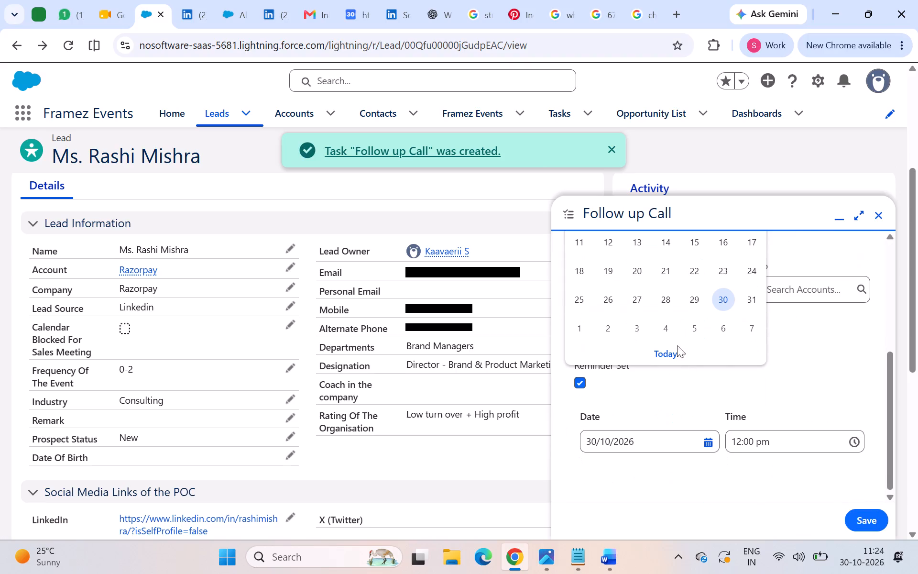
pyautogui.click(642, 333)
pyautogui.click(861, 525)
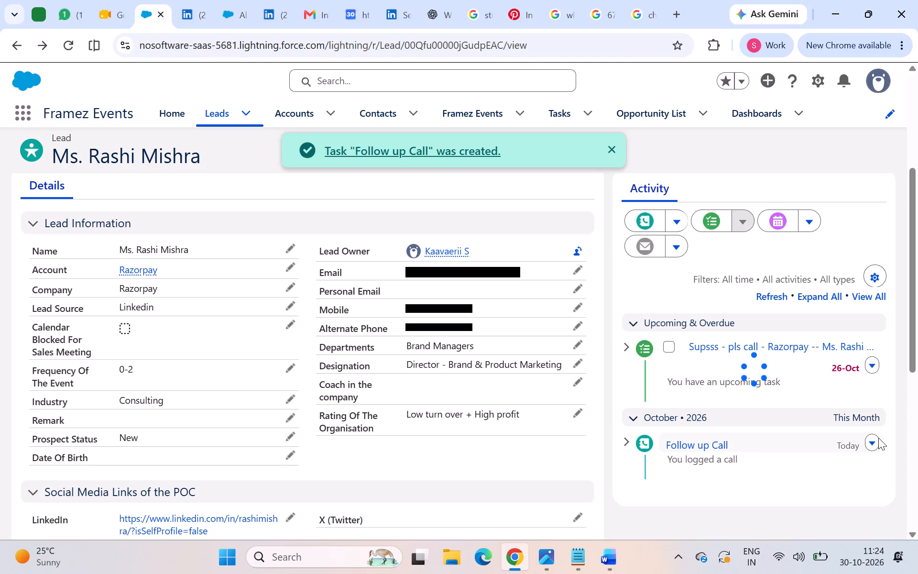
# Open the logged Follow up Call under October 2026 for editing and bring up its due date calendar.
pyautogui.scroll(-2, 878, 438)
pyautogui.click(867, 369)
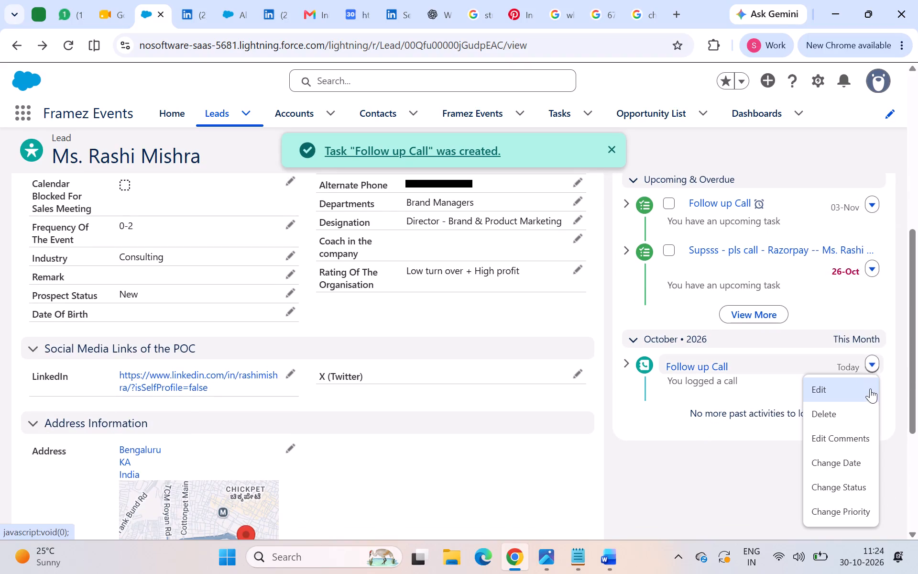
pyautogui.click(867, 390)
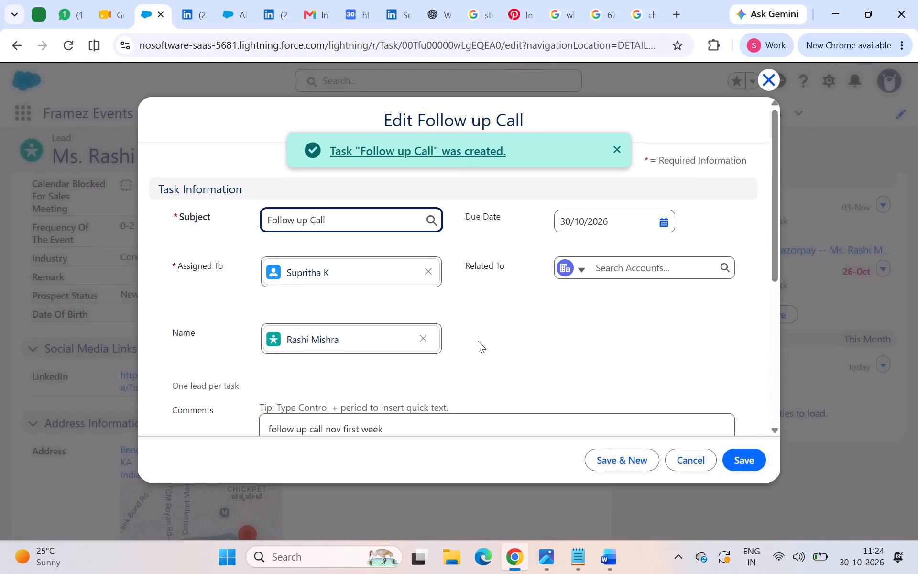
pyautogui.click(576, 222)
pyautogui.click(503, 332)
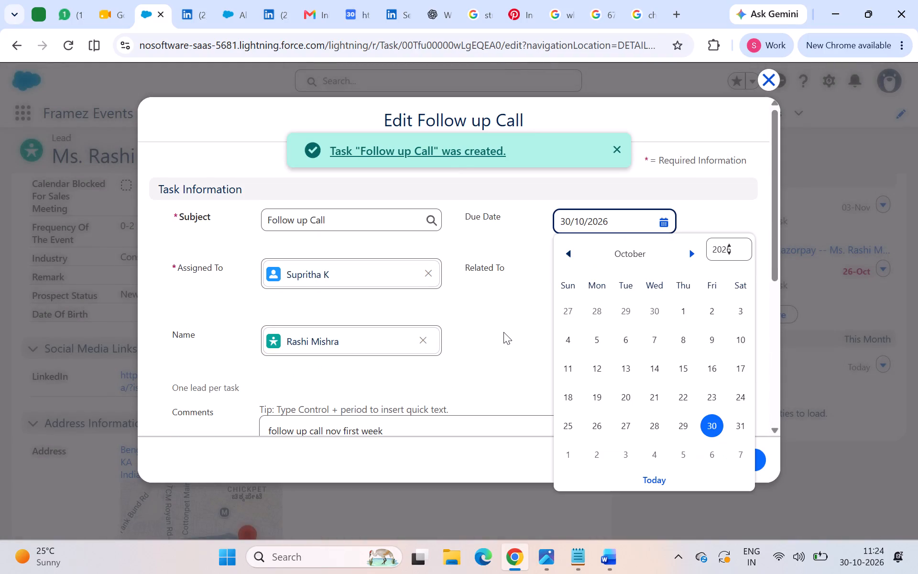
# Set the due date of the completed Follow up Call task to 26/10/2026 and save the task.
pyautogui.scroll(-9, 503, 332)
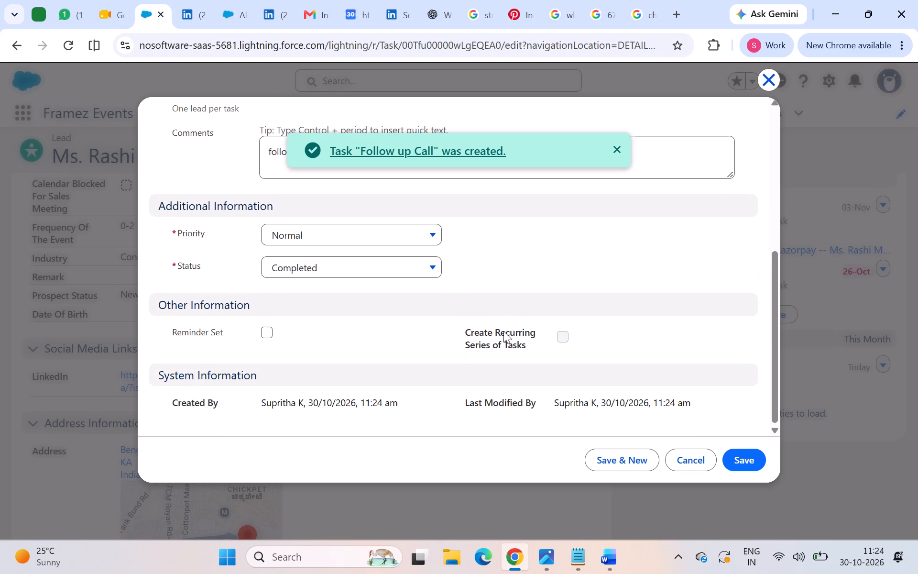
pyautogui.click(585, 404)
pyautogui.click(607, 405)
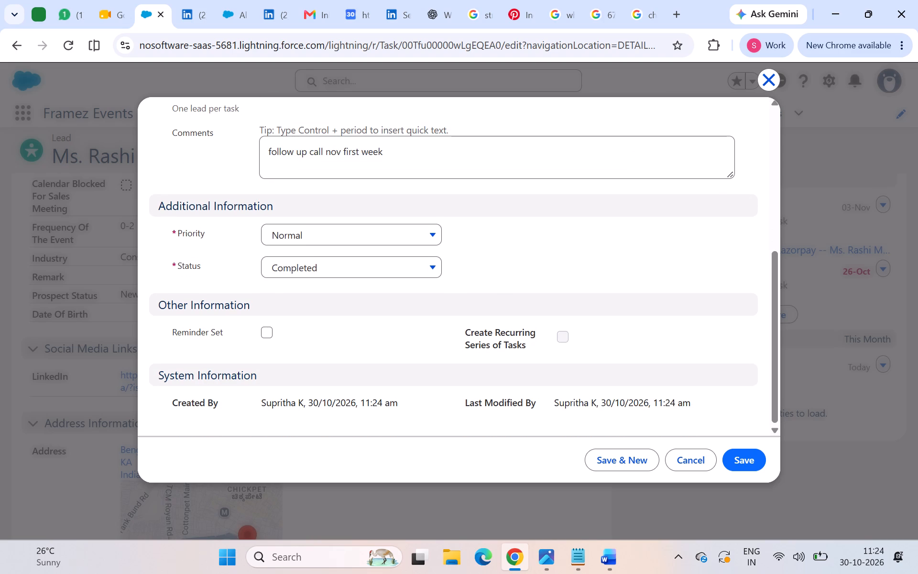
pyautogui.click(633, 406)
pyautogui.click(581, 407)
pyautogui.scroll(6, 587, 405)
pyautogui.click(593, 223)
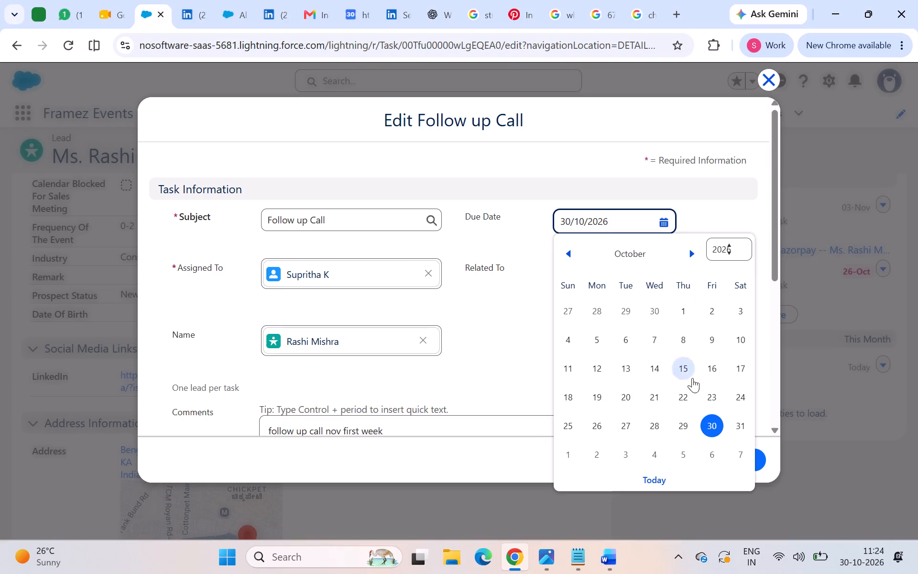
pyautogui.click(607, 422)
pyautogui.click(750, 452)
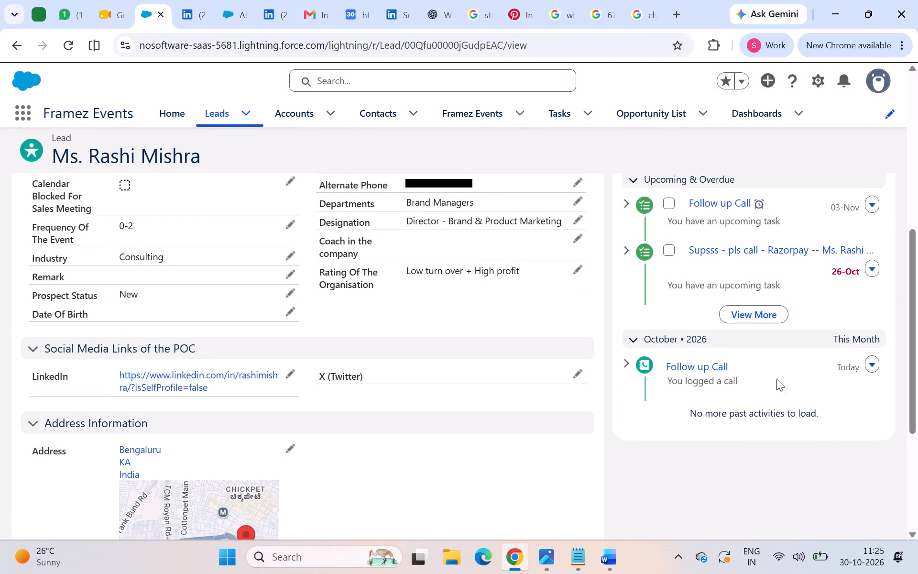
# Expand the logged Follow up Call under October 2026 in the lead's activity timeline and read its description.
pyautogui.click(870, 369)
pyautogui.click(766, 446)
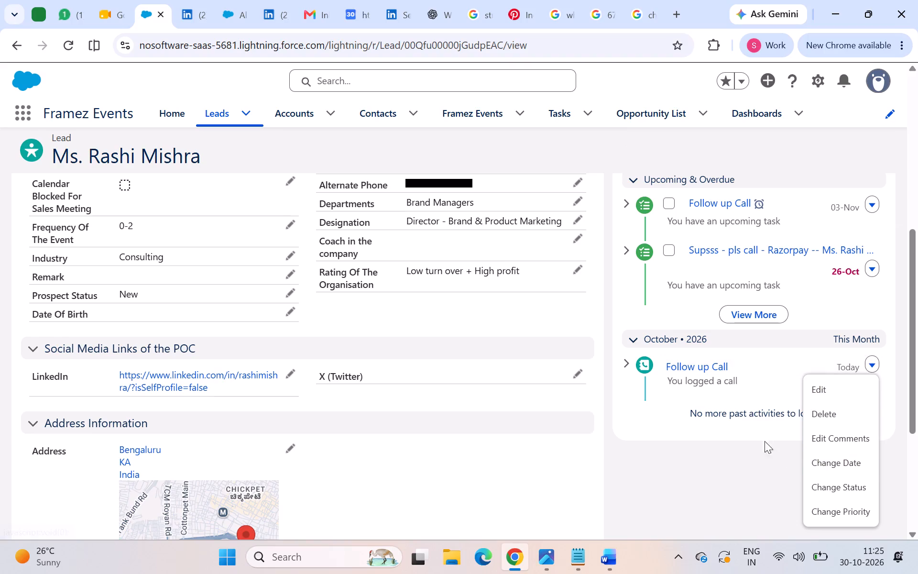
pyautogui.click(627, 363)
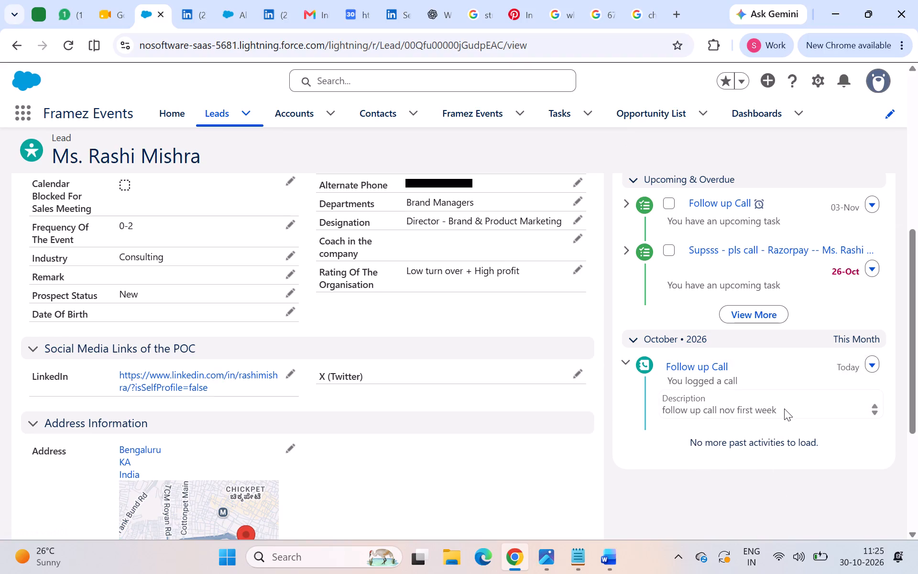
pyautogui.moveTo(784, 408); pyautogui.dragTo(663, 410)
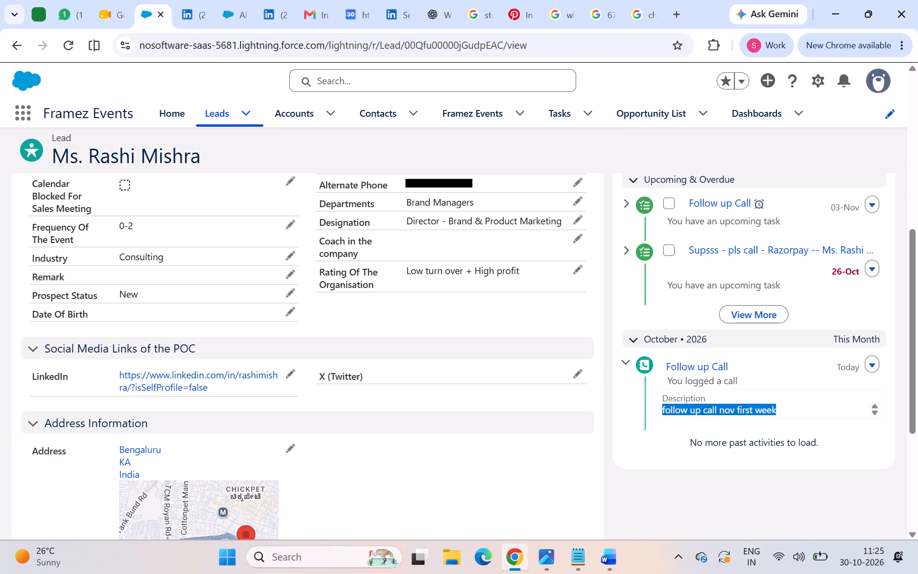
# Copy the description of the overdue Razorpay call task due 26-Oct and switch to Notepad.
pyautogui.click(873, 273)
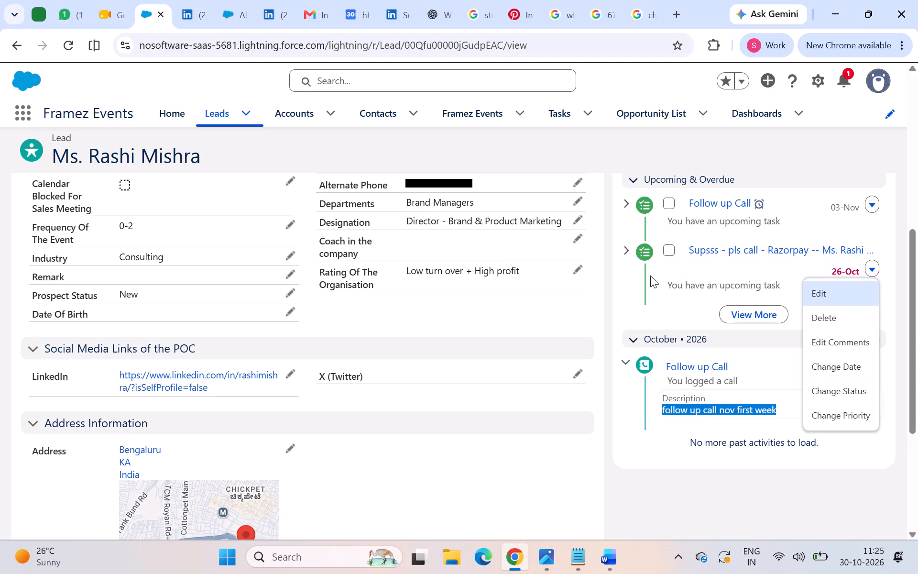
pyautogui.click(626, 254)
pyautogui.moveTo(833, 310); pyautogui.dragTo(658, 319)
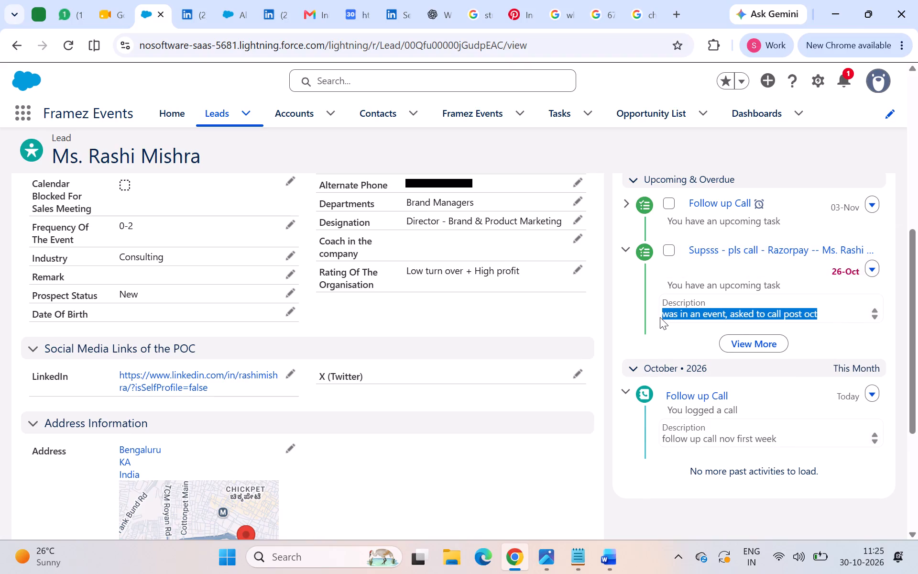
pyautogui.hotkey('ctrl', 'c')
pyautogui.click(573, 552)
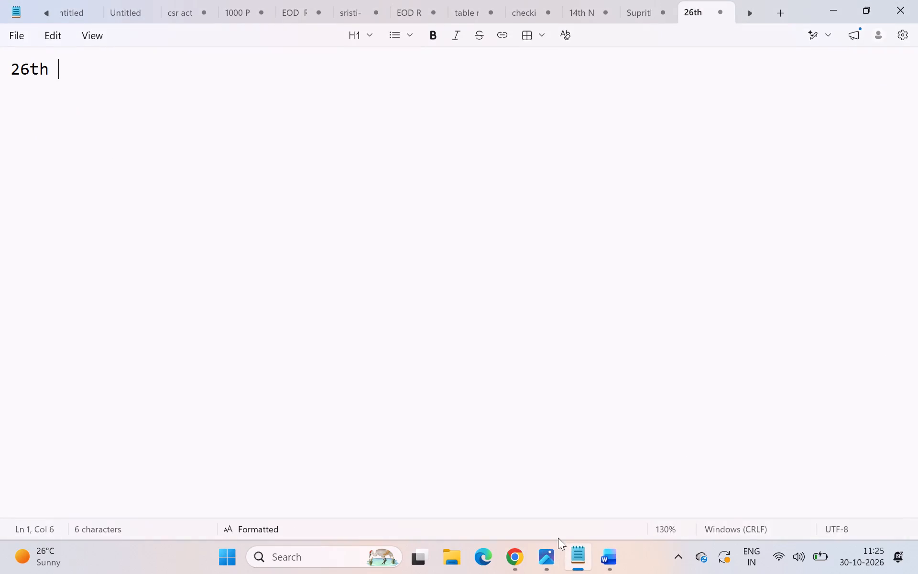
# Complete the note heading as "26th NOV" and add a line with the lead's first name, "Razor pay-" and the copied call description.
pyautogui.click(63, 74)
pyautogui.hotkey('shift', 'Return')
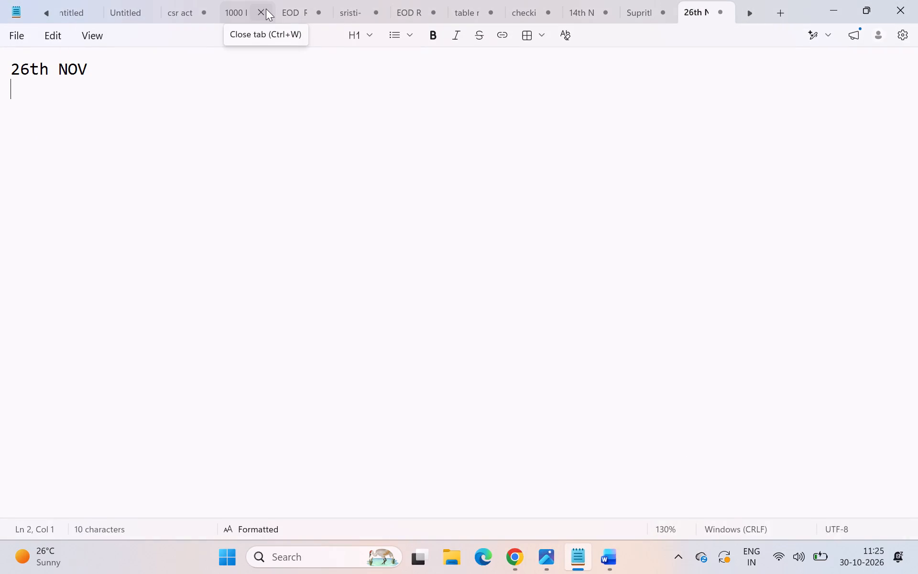
pyautogui.hotkey('shift', 'Return')
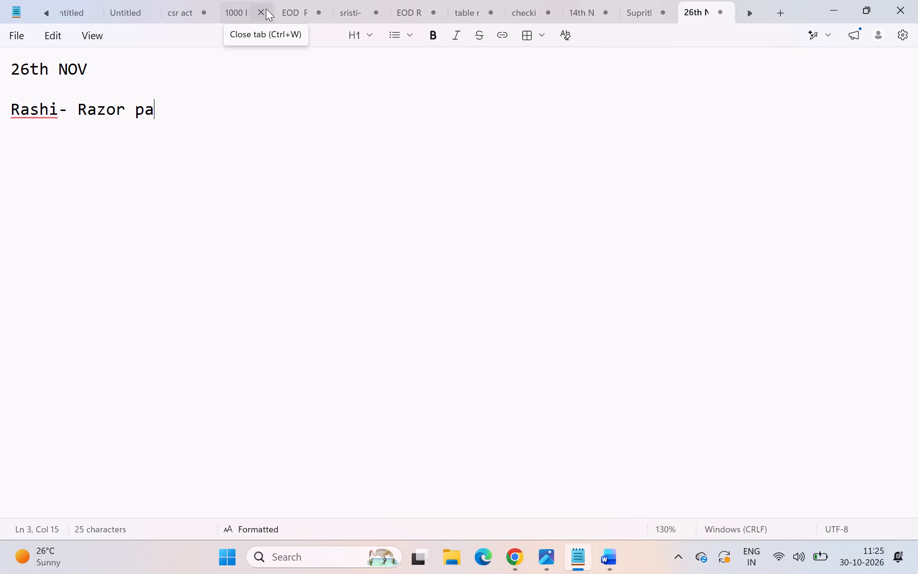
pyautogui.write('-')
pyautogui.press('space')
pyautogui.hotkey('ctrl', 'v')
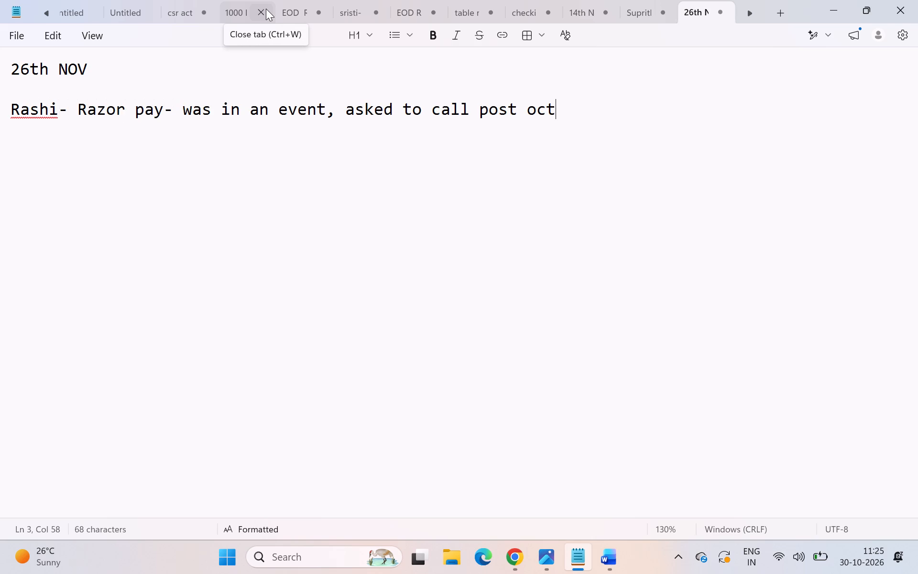
# Return to the Razorpay lead in Chrome and set its prospect status to Qualified.
pyautogui.click(825, 8)
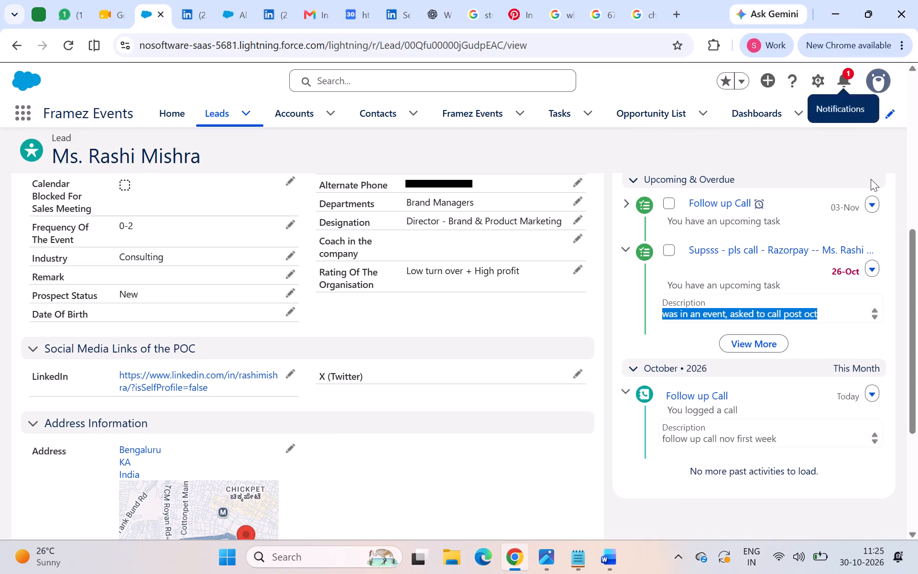
pyautogui.scroll(3, 684, 376)
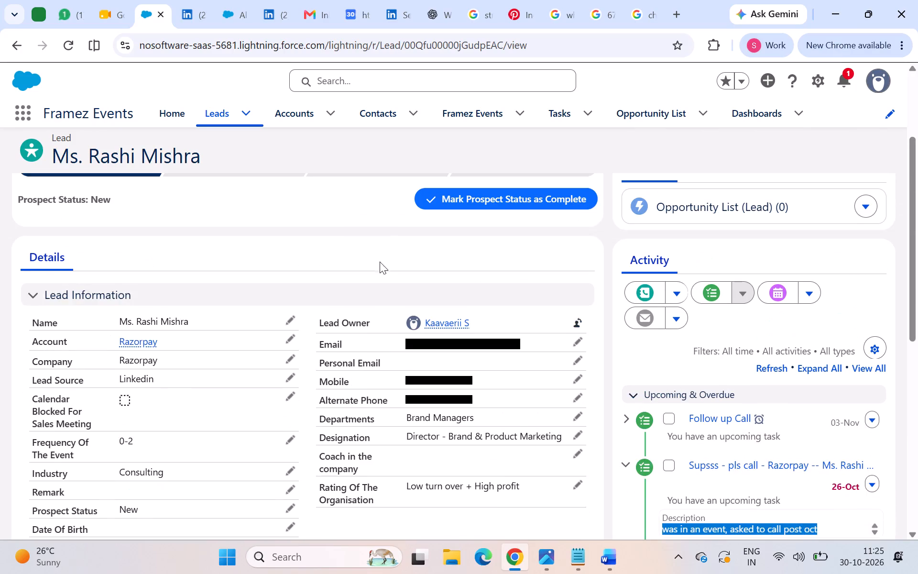
pyautogui.scroll(2, 380, 262)
pyautogui.click(395, 312)
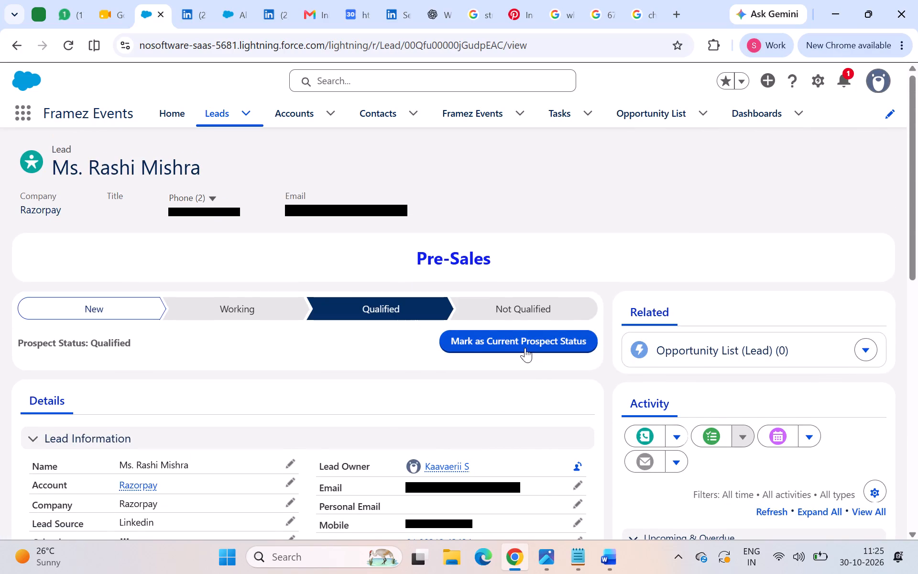
pyautogui.click(525, 348)
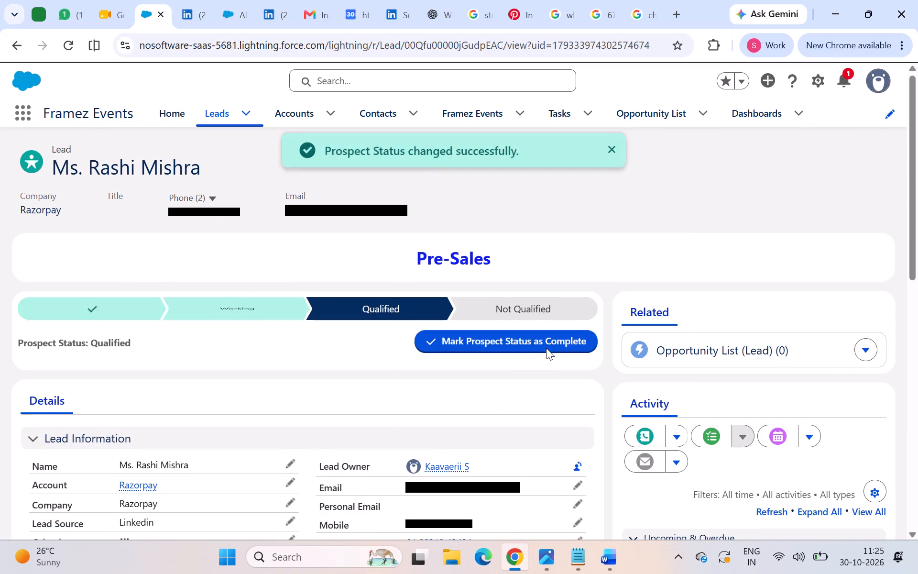
# Expand both Follow up Call entries in the lead's activity timeline and open the upcoming task due 03-Nov for editing.
pyautogui.scroll(-5, 546, 348)
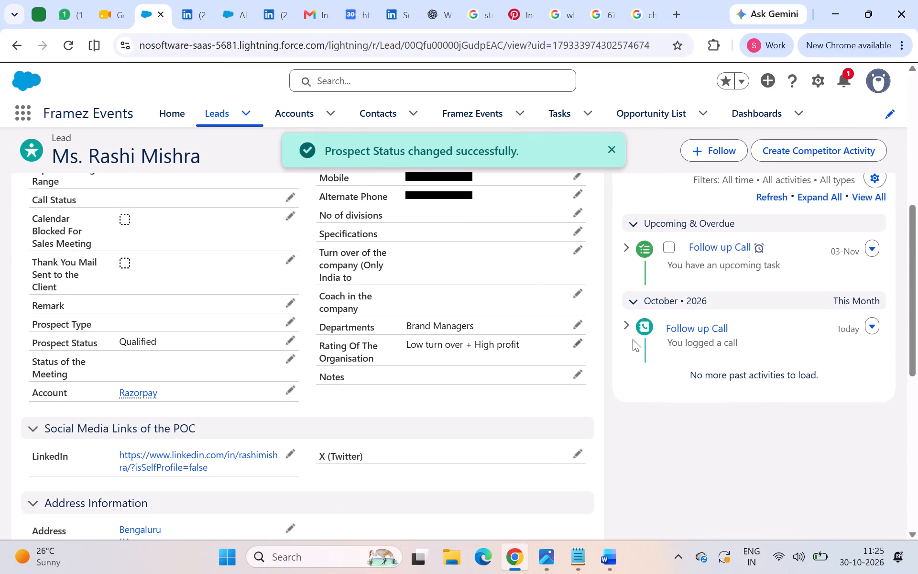
pyautogui.click(623, 326)
pyautogui.doubleClick(623, 326)
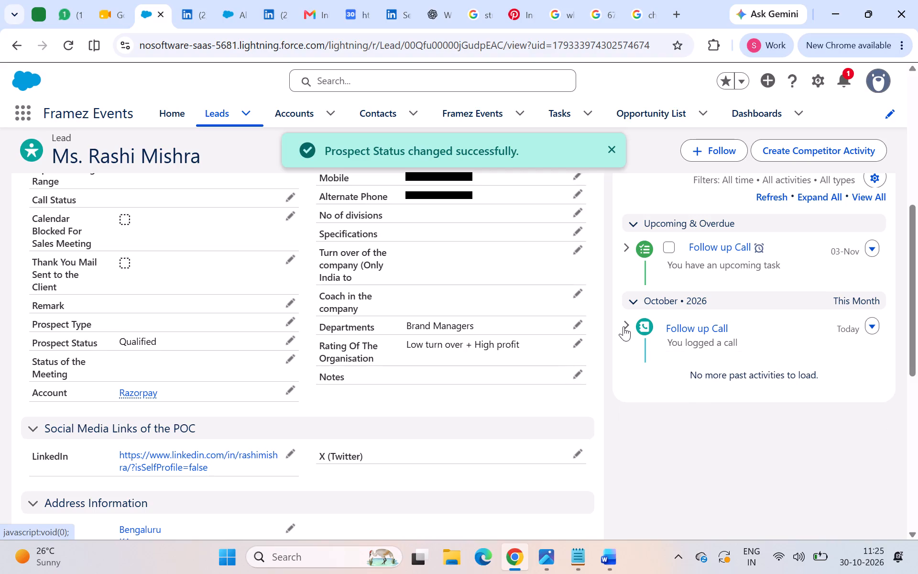
pyautogui.click(628, 249)
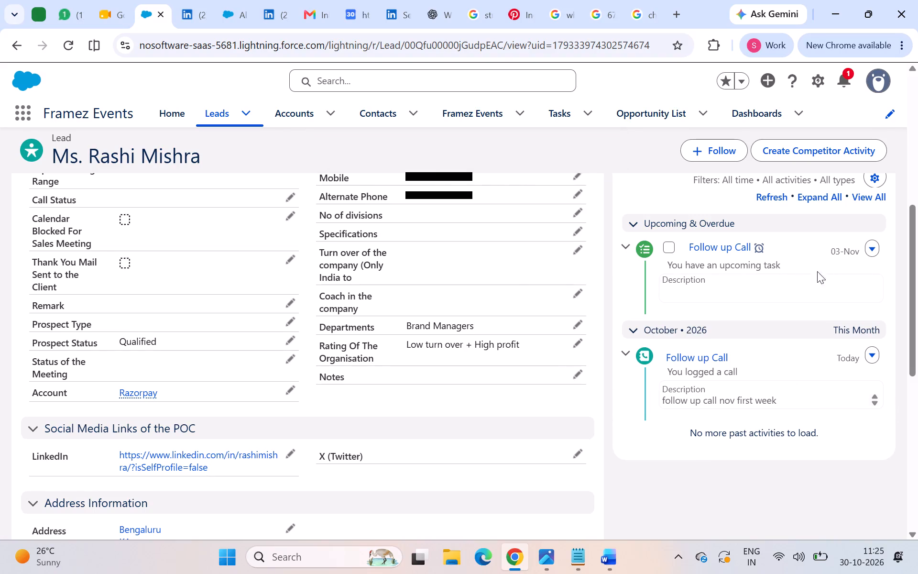
pyautogui.scroll(1, 732, 282)
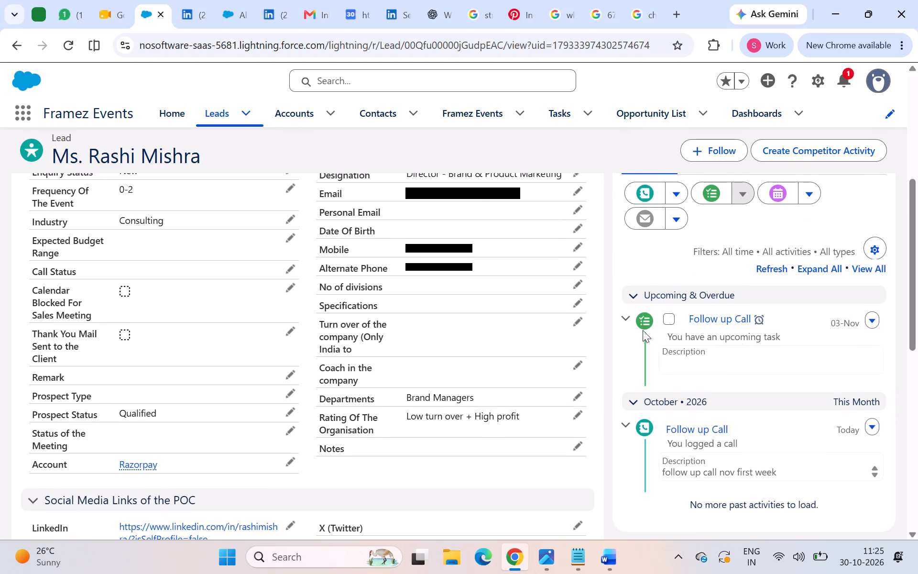
pyautogui.click(870, 318)
pyautogui.click(849, 354)
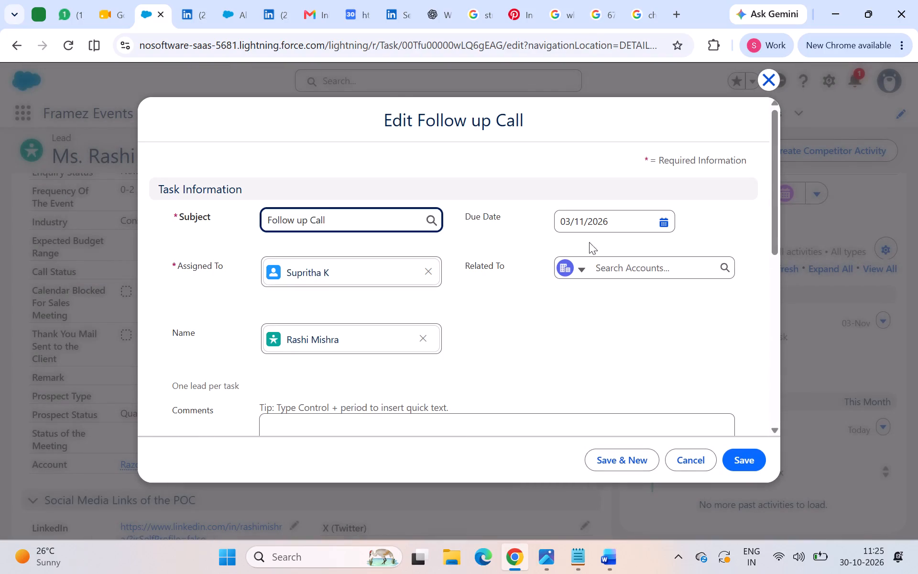
# Review the comments, status and reminder of the Follow up Call task due 03/11/2026, and close it without saving.
pyautogui.scroll(-6, 583, 268)
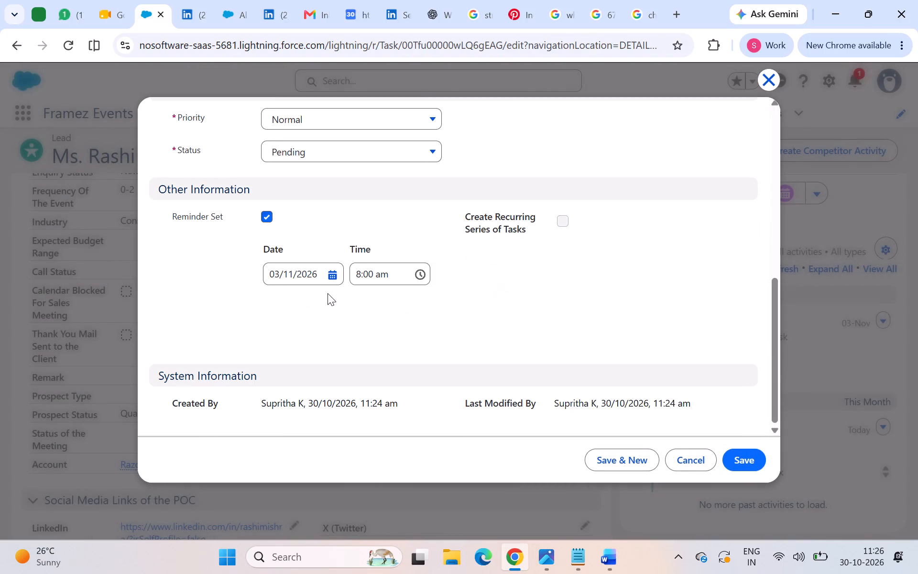
pyautogui.scroll(-4, 328, 293)
pyautogui.scroll(3, 424, 306)
pyautogui.scroll(-2, 424, 306)
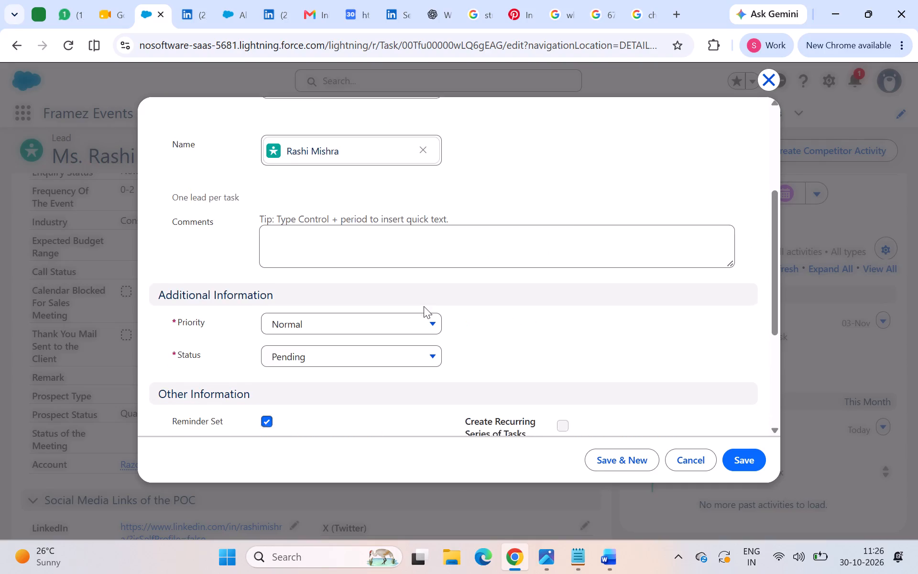
pyautogui.click(693, 458)
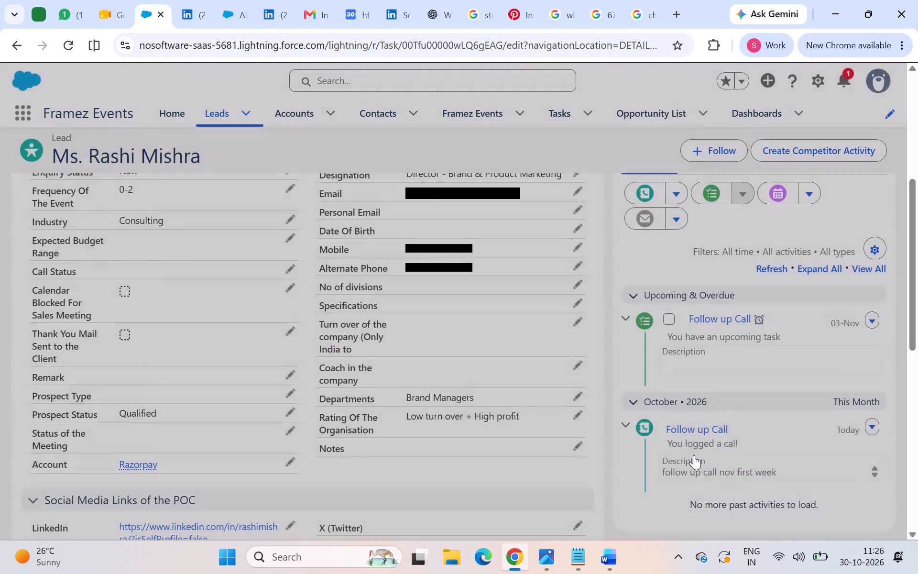
# Navigate back from the Razorpay lead record through the previous pages, dismissing the reopened Follow up Call edit forms.
pyautogui.scroll(4, 262, 226)
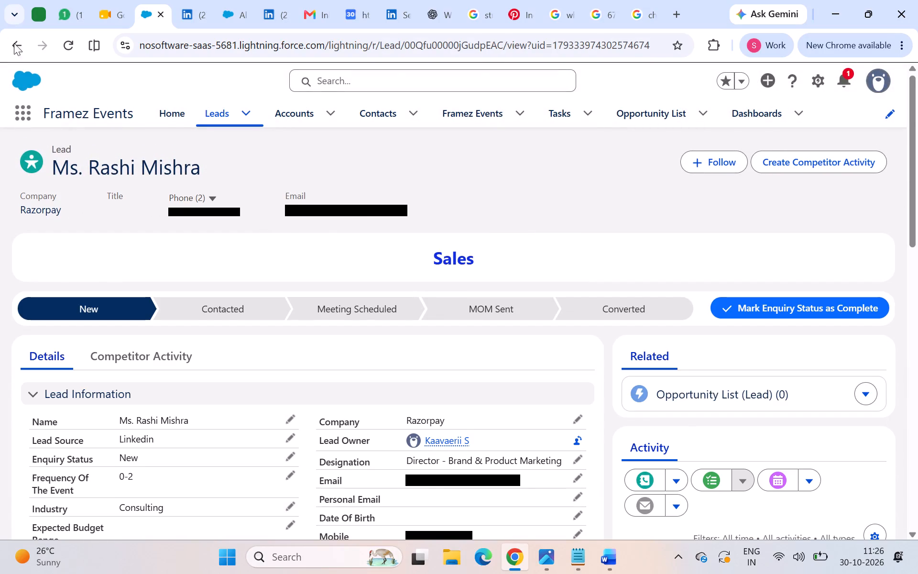
pyautogui.click(14, 47)
pyautogui.click(772, 71)
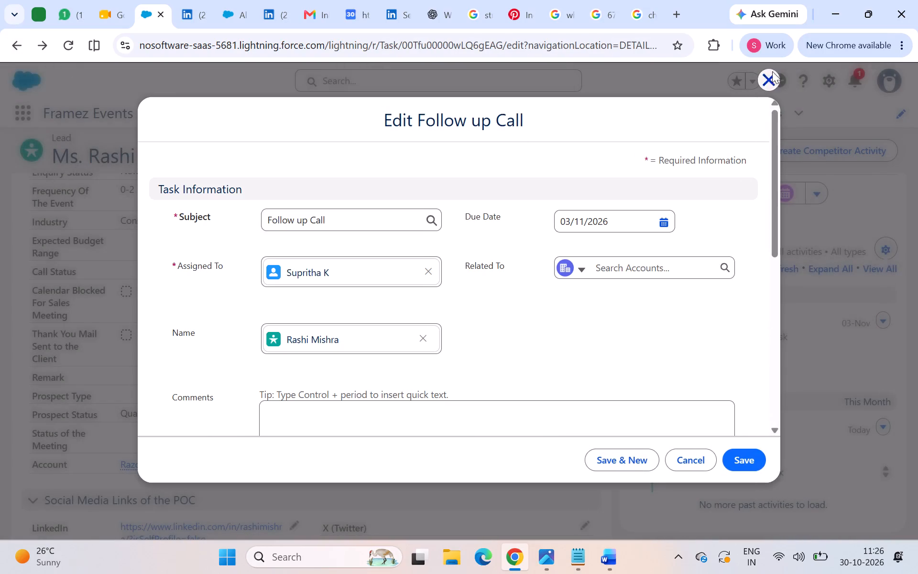
pyautogui.doubleClick(8, 43)
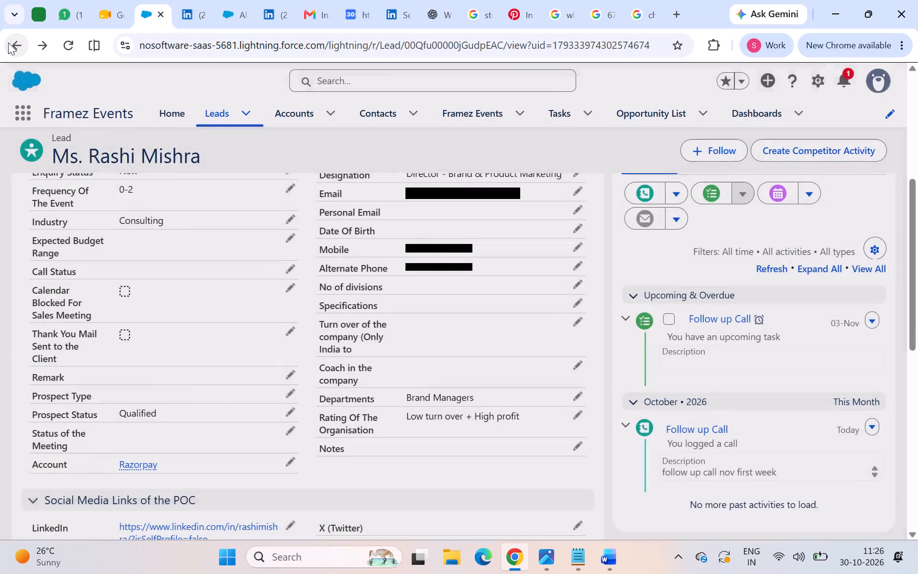
pyautogui.click(8, 43)
pyautogui.click(766, 76)
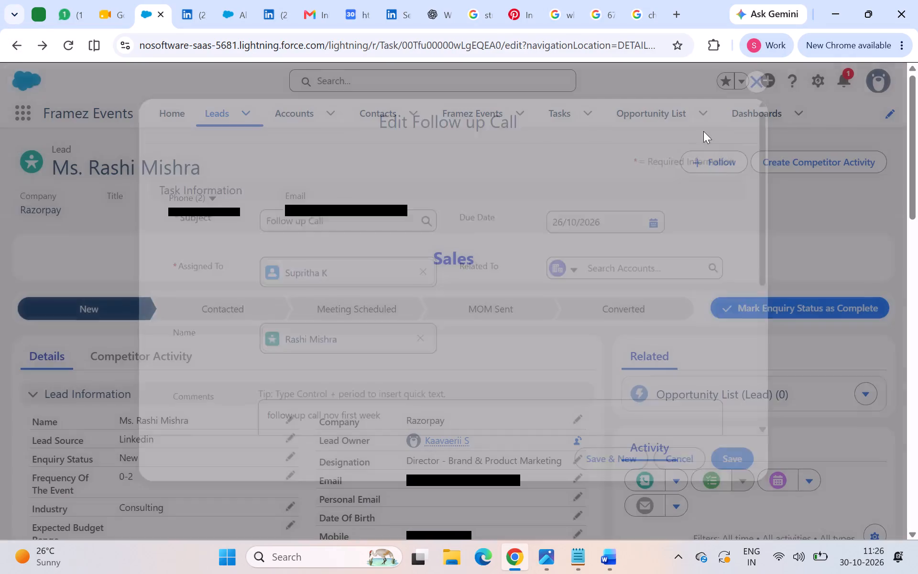
pyautogui.click(14, 37)
pyautogui.tripleClick(15, 37)
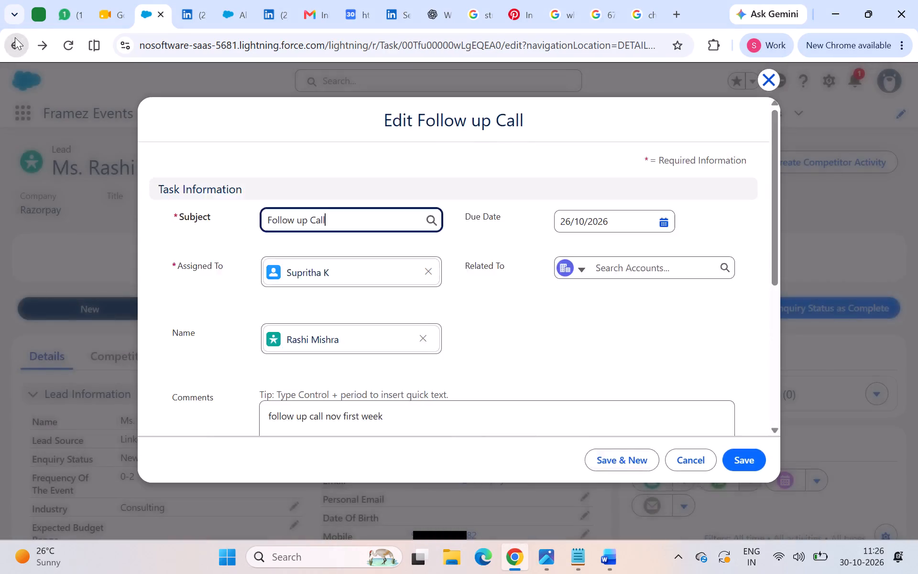
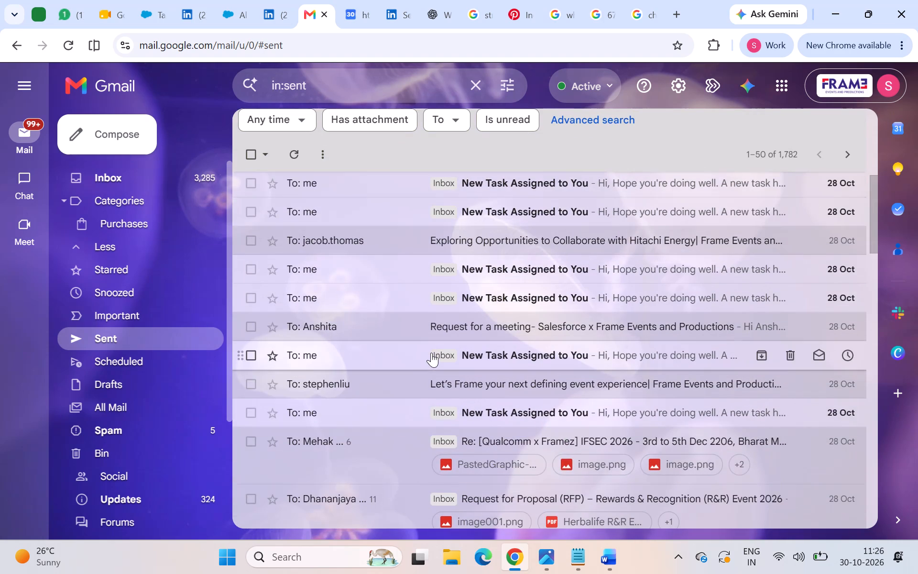
# Look through the sent emails dated 28 Oct and earlier in the Sent mailbox.
pyautogui.scroll(-3, 431, 353)
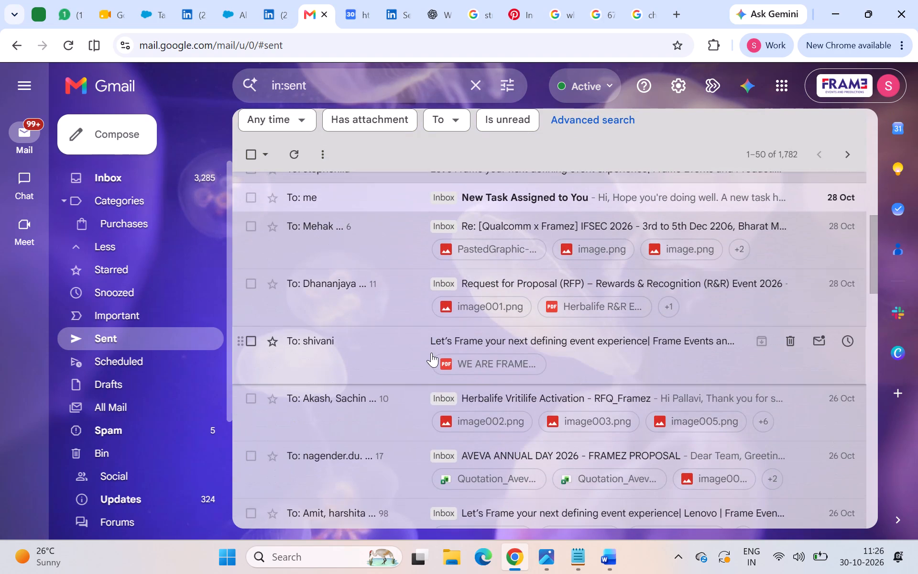
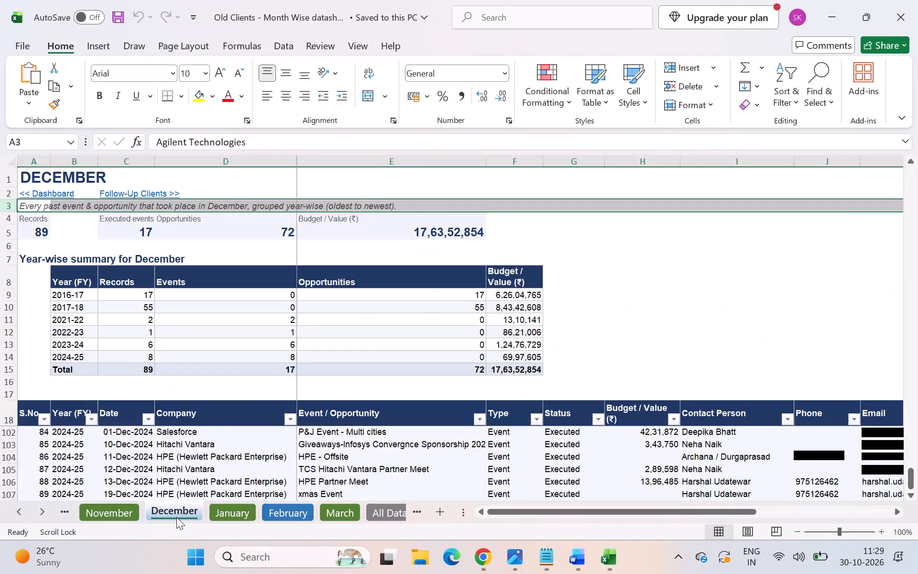
# Look through the December sheet's past event and opportunity records, from the 2024-25 entries back to the earliest 2016-17 ones.
pyautogui.scroll(-2, 228, 444)
pyautogui.scroll(3, 228, 444)
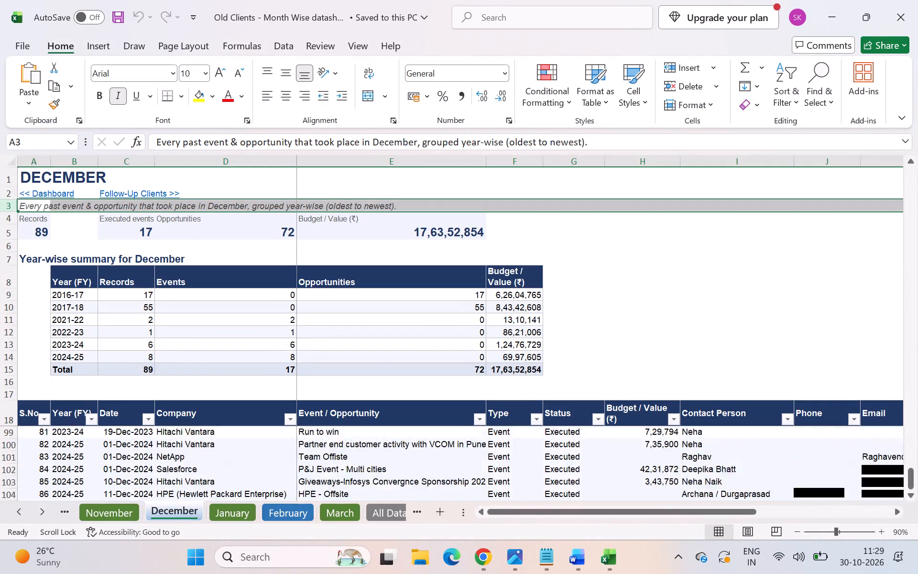
pyautogui.scroll(14, 228, 444)
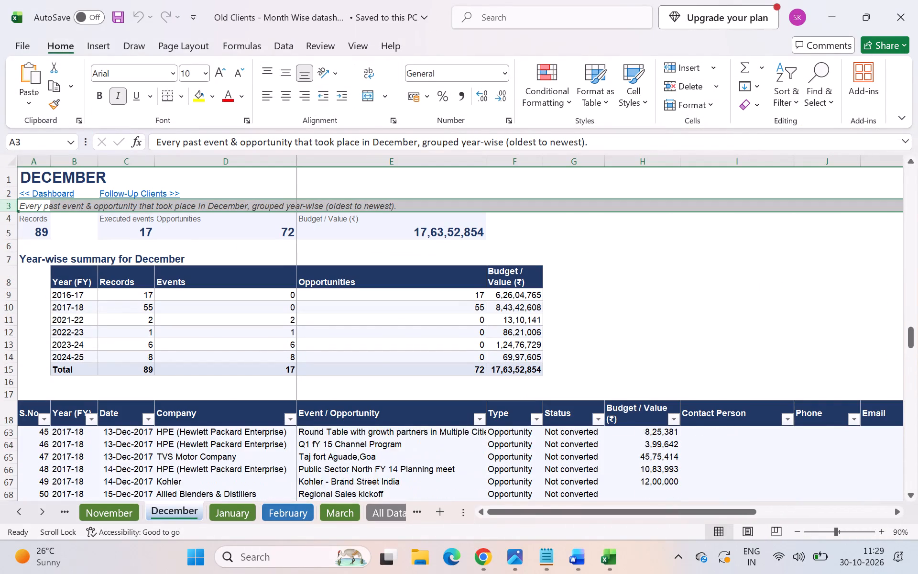
pyautogui.scroll(16, 228, 444)
pyautogui.scroll(5, 228, 444)
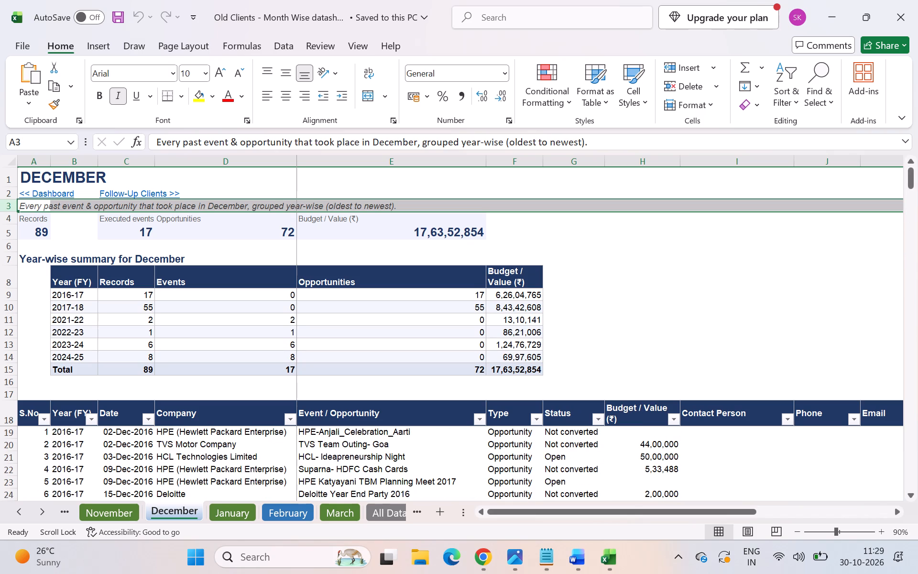
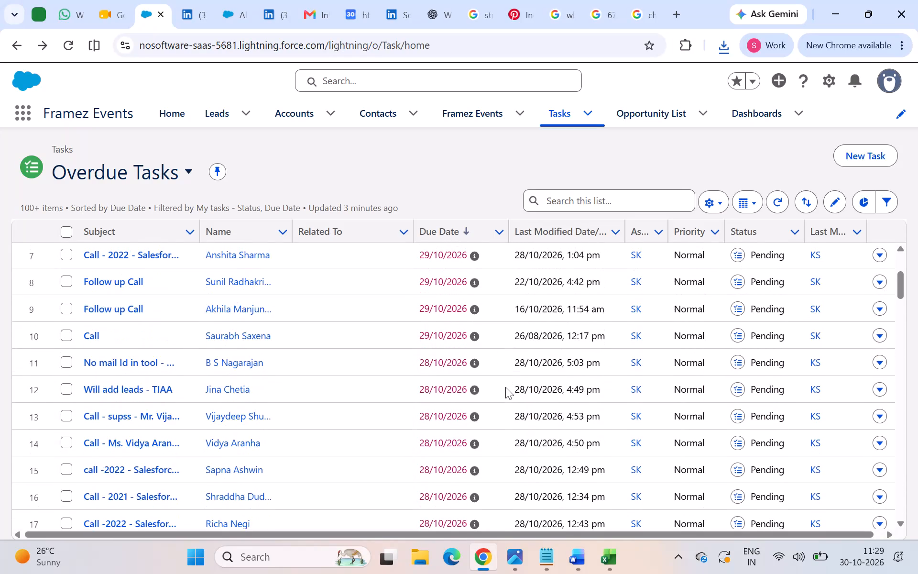
# Look through the Overdue Tasks list, from the tasks due 29/10/2026 back to those due in mid-October.
pyautogui.scroll(6, 505, 387)
pyautogui.scroll(-3, 505, 387)
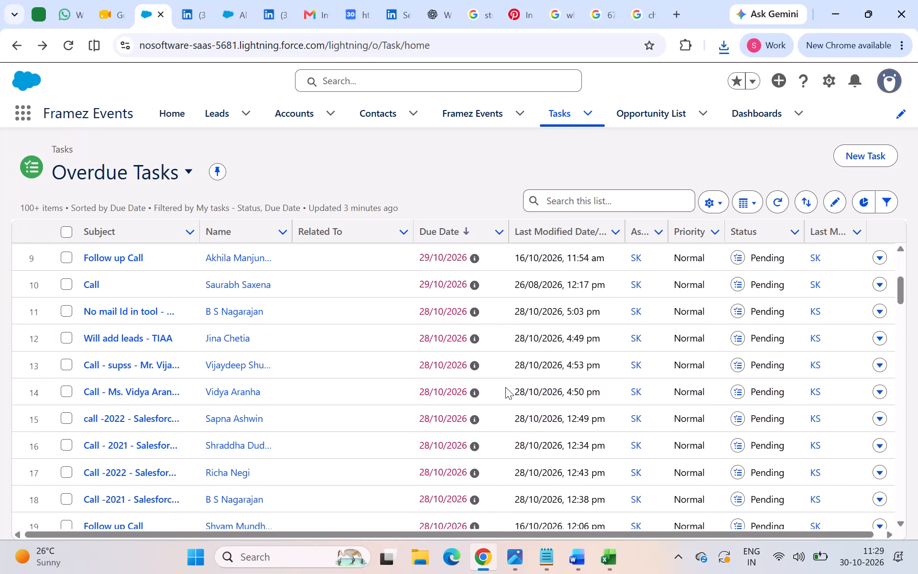
pyautogui.scroll(-8, 505, 387)
pyautogui.scroll(5, 505, 387)
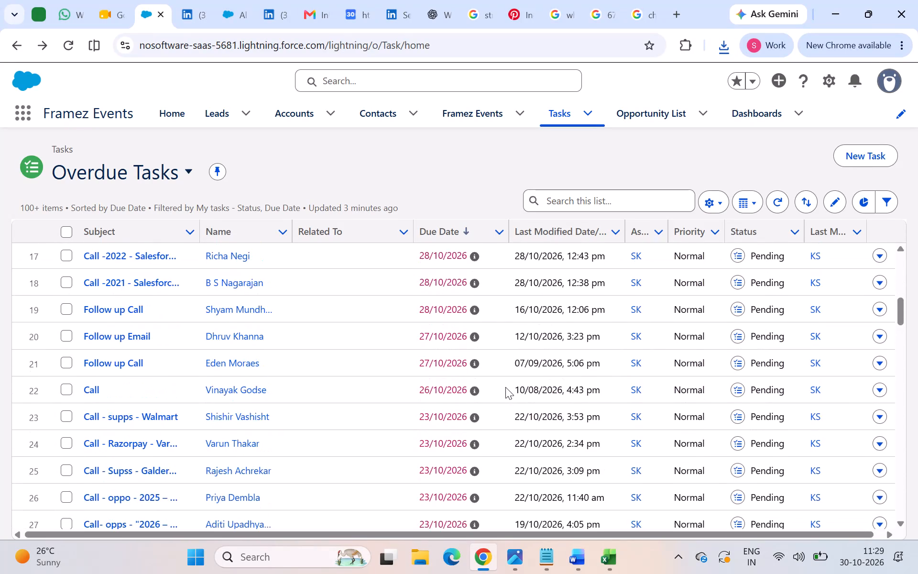
pyautogui.scroll(12, 505, 387)
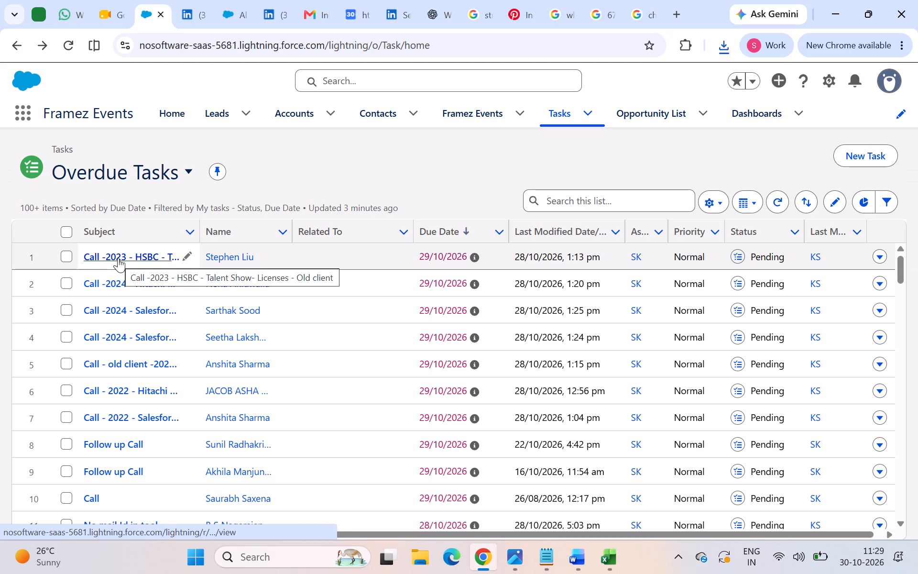
pyautogui.click(443, 153)
pyautogui.scroll(-2, 437, 298)
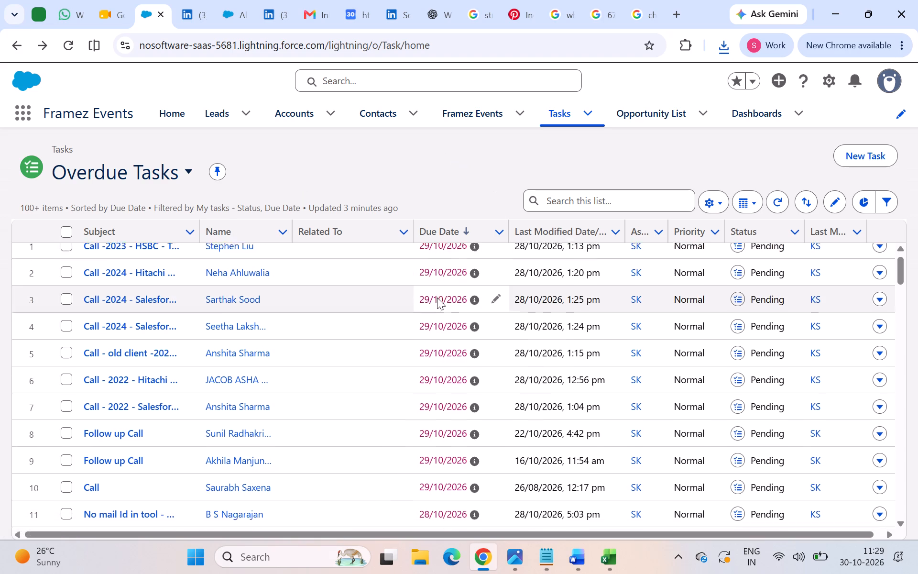
pyautogui.scroll(-18, 437, 298)
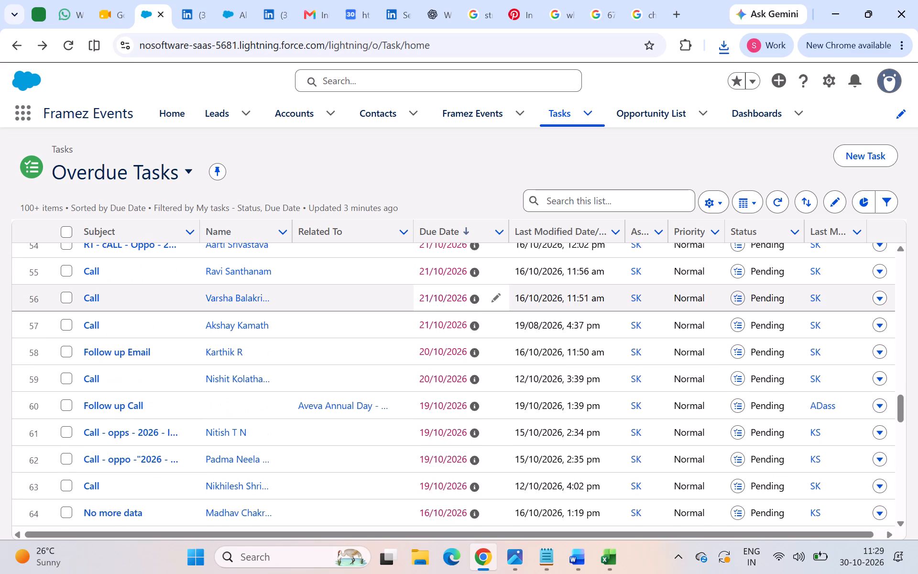
# Look further through the Overdue Tasks list and open the lead linked to the Call task due 26/10/2026.
pyautogui.scroll(-1, 437, 298)
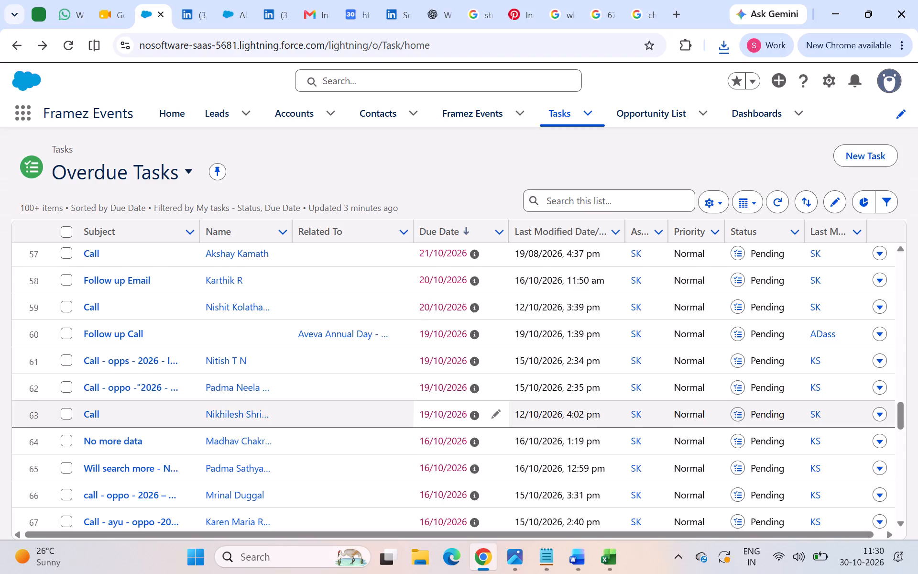
pyautogui.scroll(-3, 423, 410)
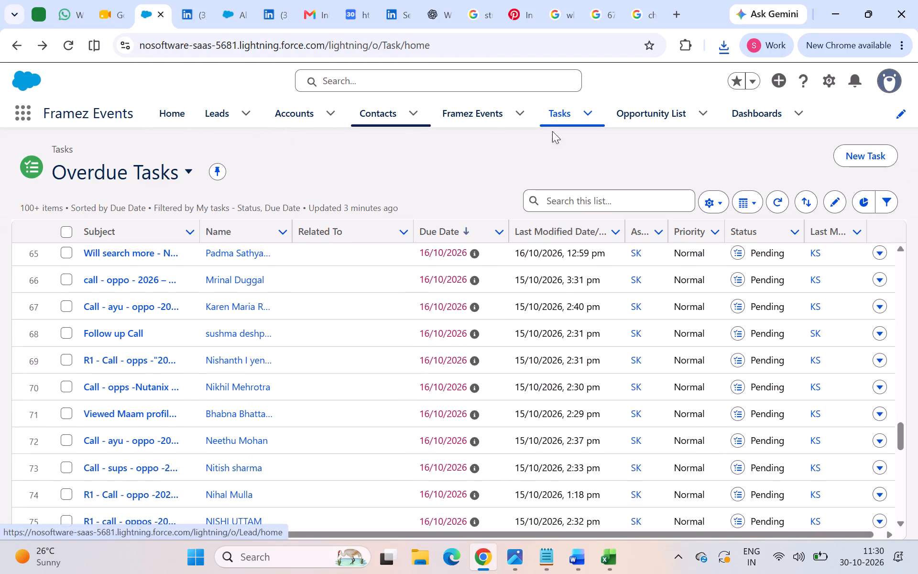
pyautogui.scroll(14, 500, 310)
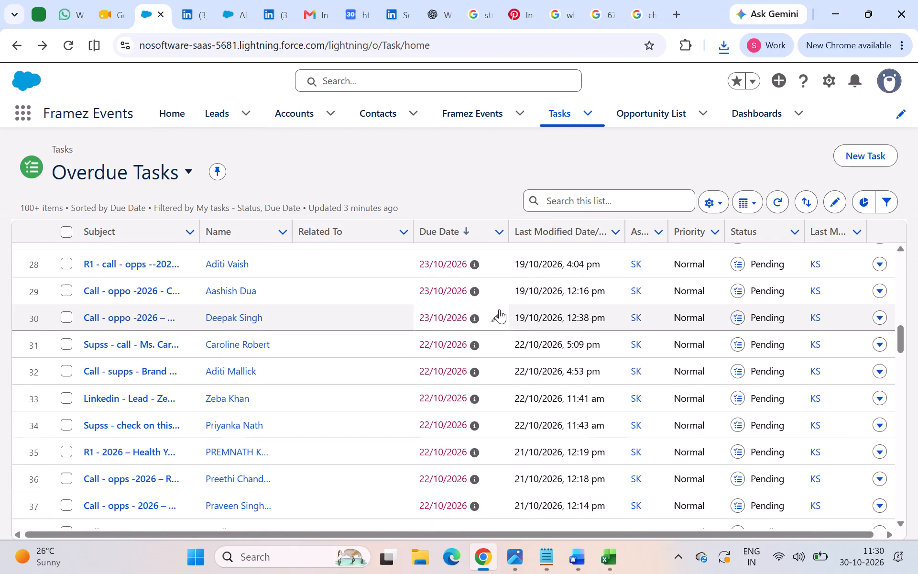
pyautogui.scroll(4, 499, 309)
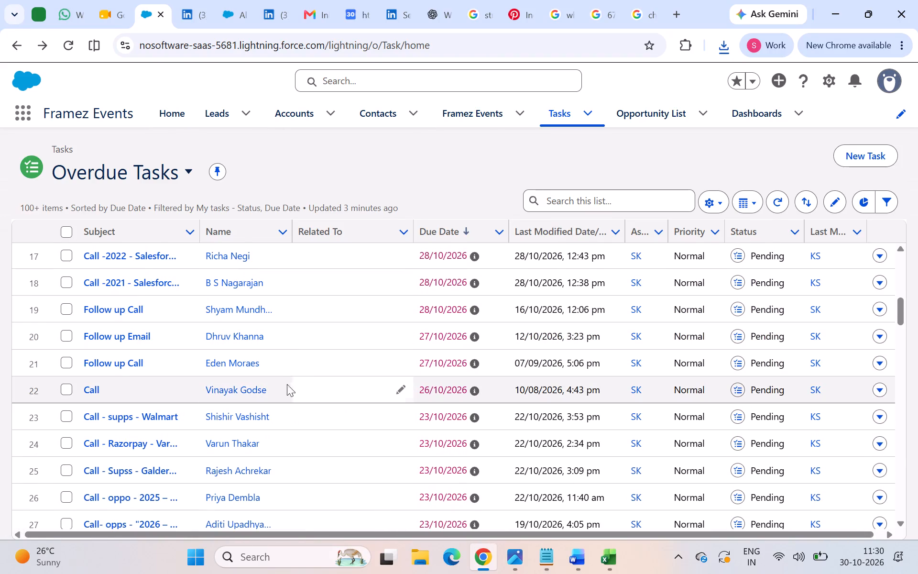
pyautogui.click(244, 393)
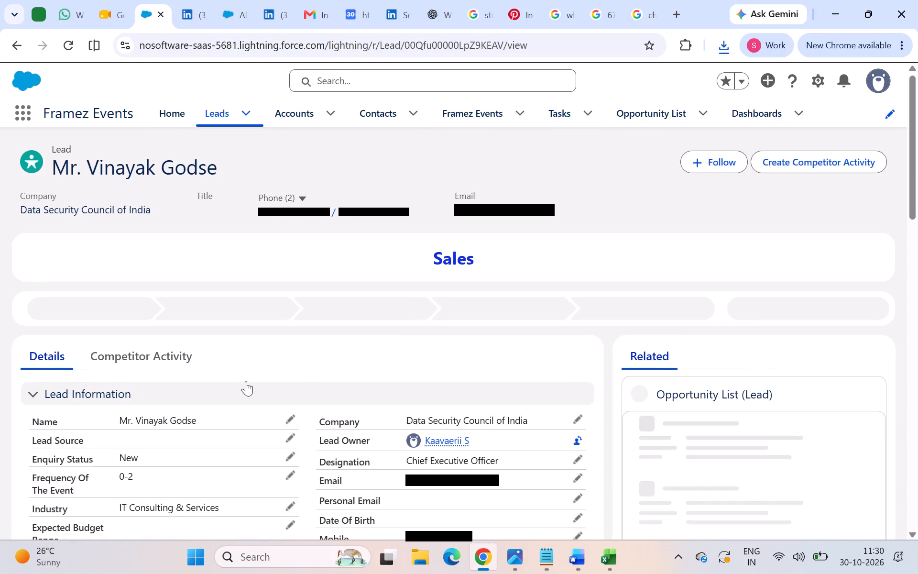
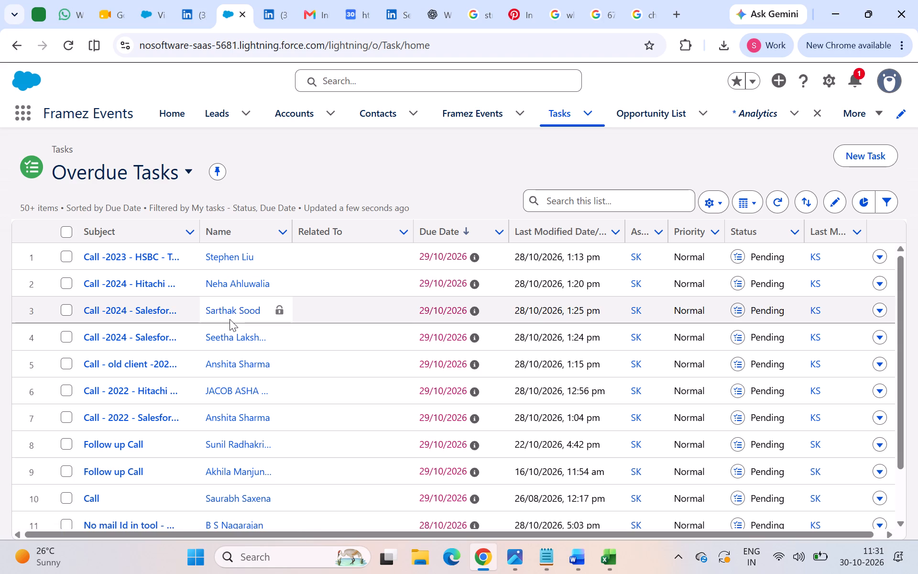
# Look through the Overdue Tasks list from the tasks due 29/10/2026 back to those due 23/10/2026.
pyautogui.scroll(-2, 229, 319)
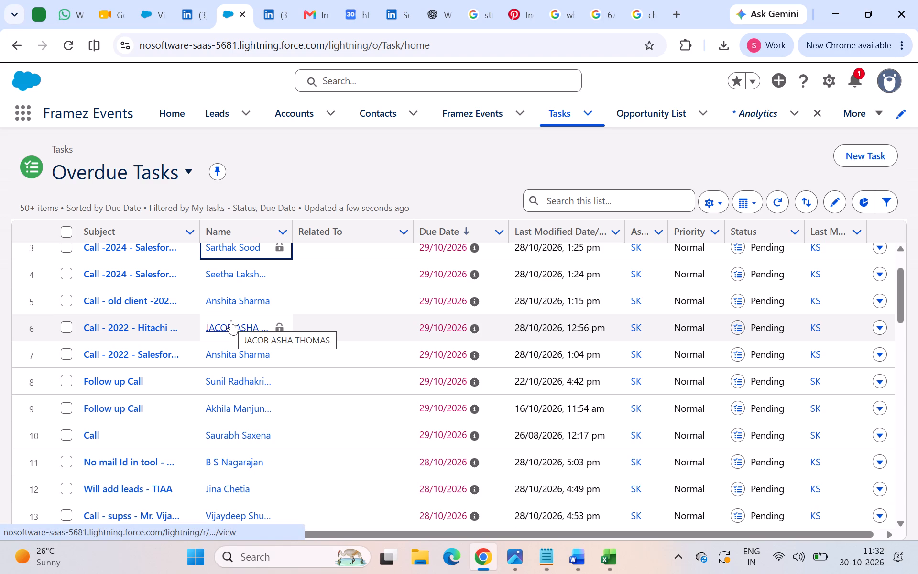
pyautogui.scroll(-1, 231, 320)
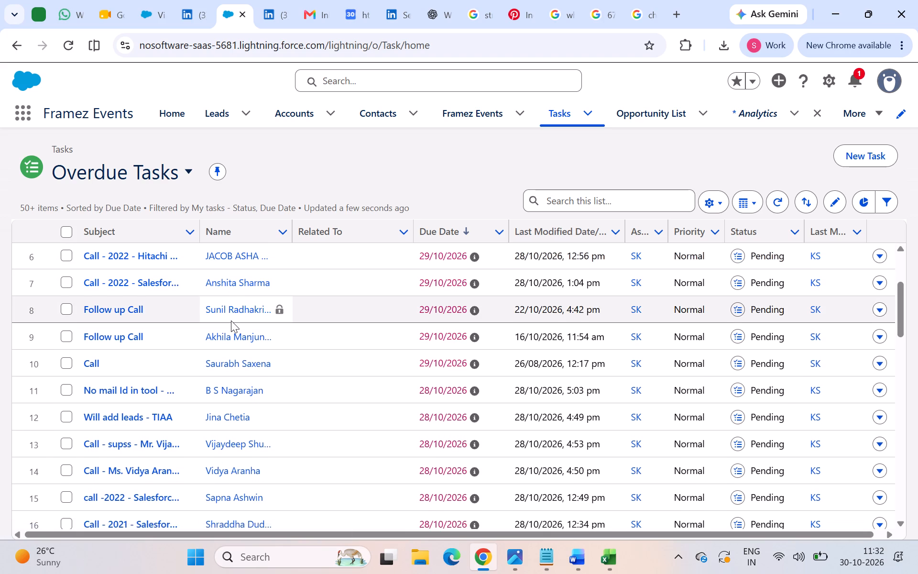
pyautogui.scroll(-3, 231, 320)
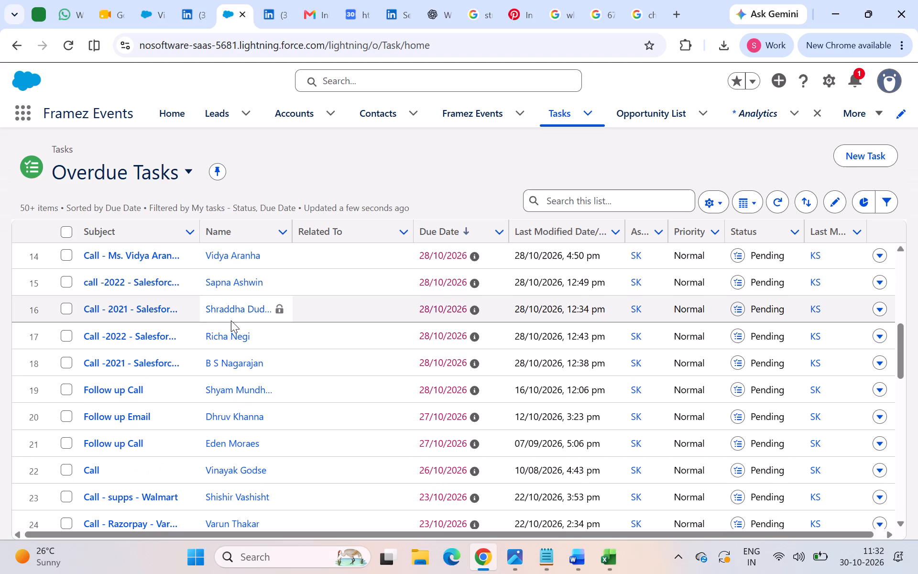
pyautogui.scroll(-1, 231, 320)
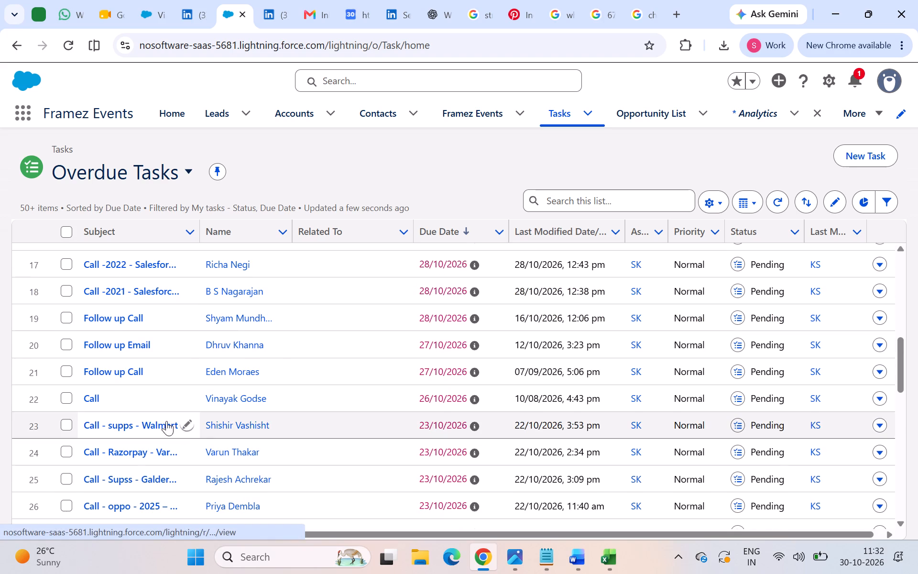
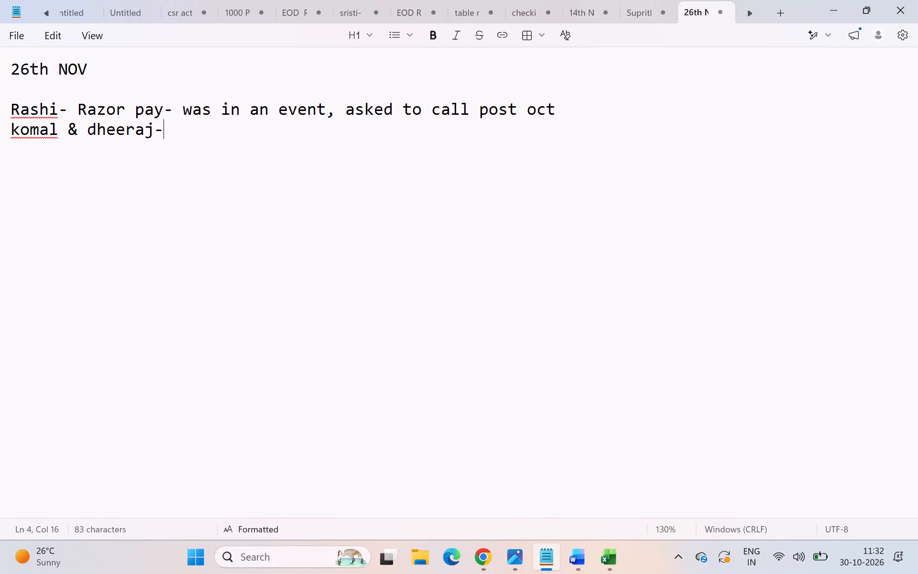
# Continue the "komal & dheeraj-" line of the 26th NOV note with "tried calling them, dropped".
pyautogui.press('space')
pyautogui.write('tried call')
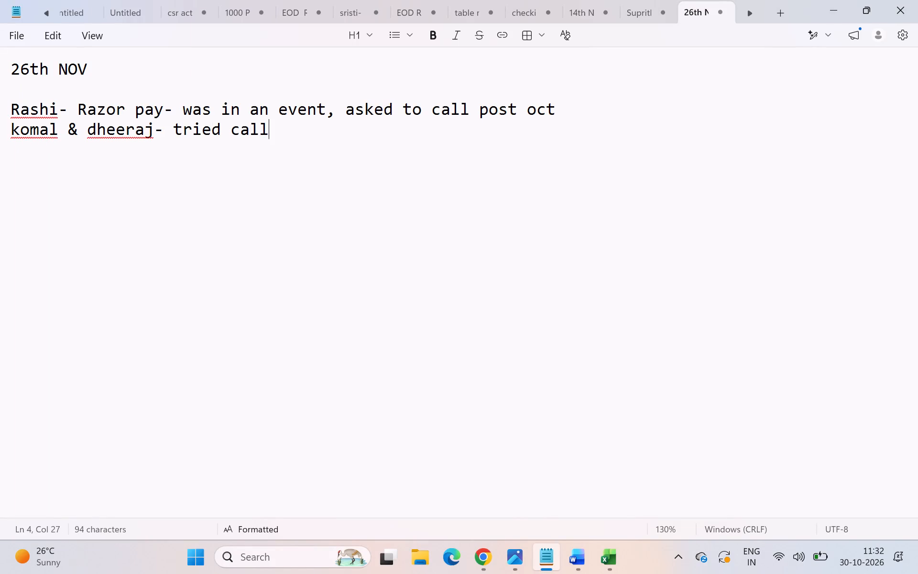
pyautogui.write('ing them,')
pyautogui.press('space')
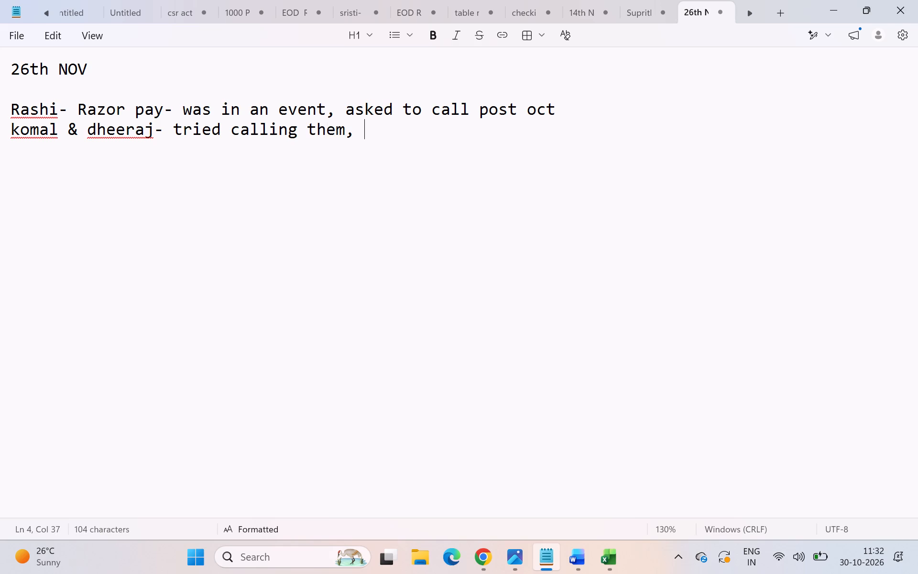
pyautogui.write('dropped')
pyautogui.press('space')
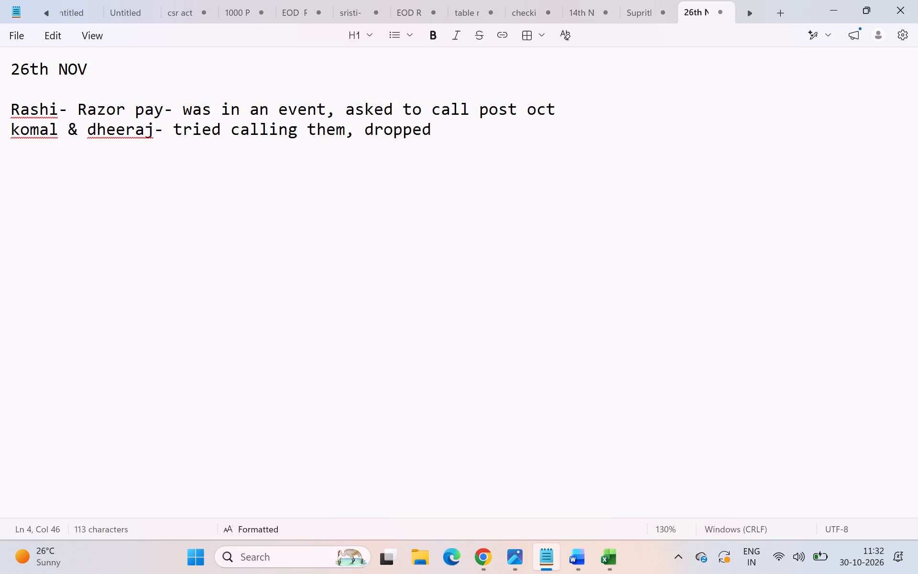
# Add "a" after "dropped" in the "komal & dheeraj-" line and shorten its opening wording to "called" before "them".
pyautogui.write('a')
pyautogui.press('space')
pyautogui.doubleClick(209, 137)
pyautogui.moveTo(309, 130); pyautogui.dragTo(243, 138)
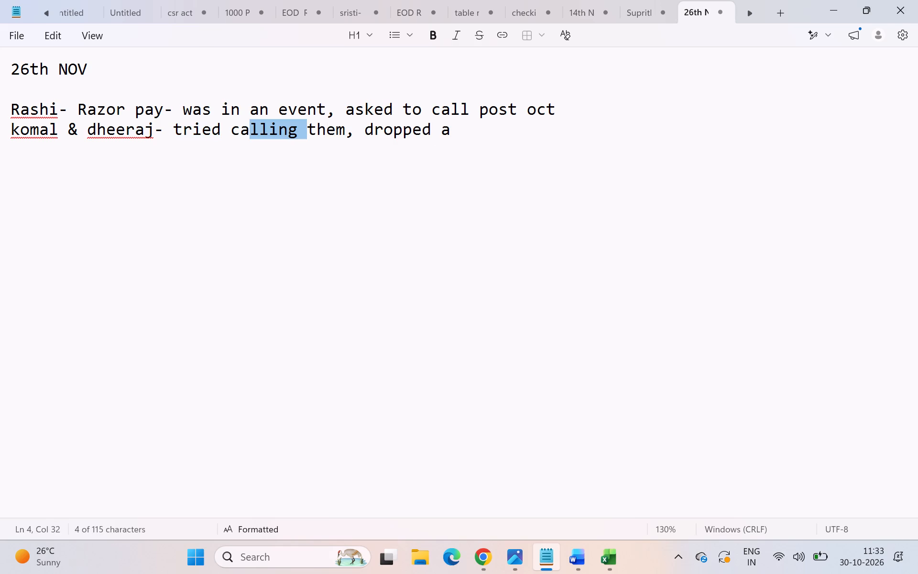
pyautogui.moveTo(243, 138); pyautogui.dragTo(175, 133)
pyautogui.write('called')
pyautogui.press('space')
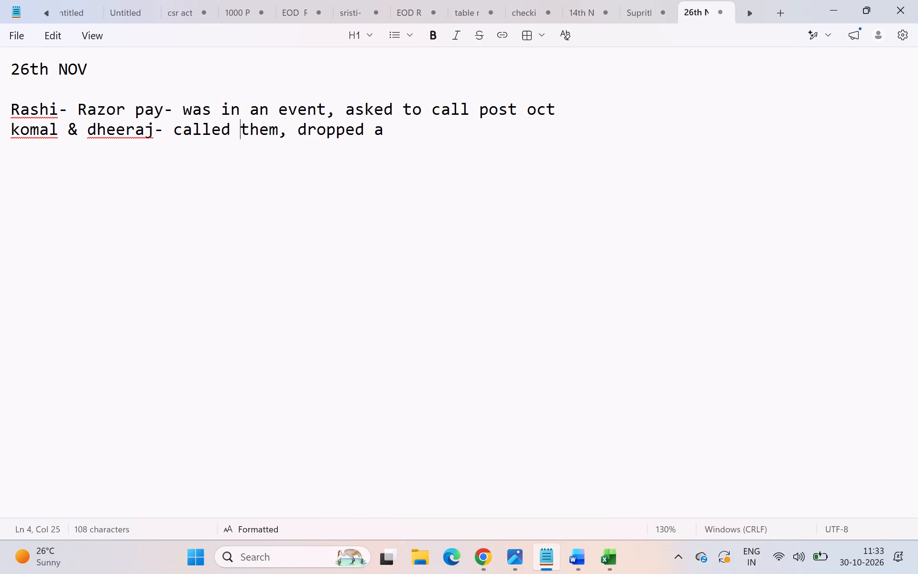
# Continue the end of the "komal & dheeraj-" line with "message on WhatsApp regarding".
pyautogui.click(383, 124)
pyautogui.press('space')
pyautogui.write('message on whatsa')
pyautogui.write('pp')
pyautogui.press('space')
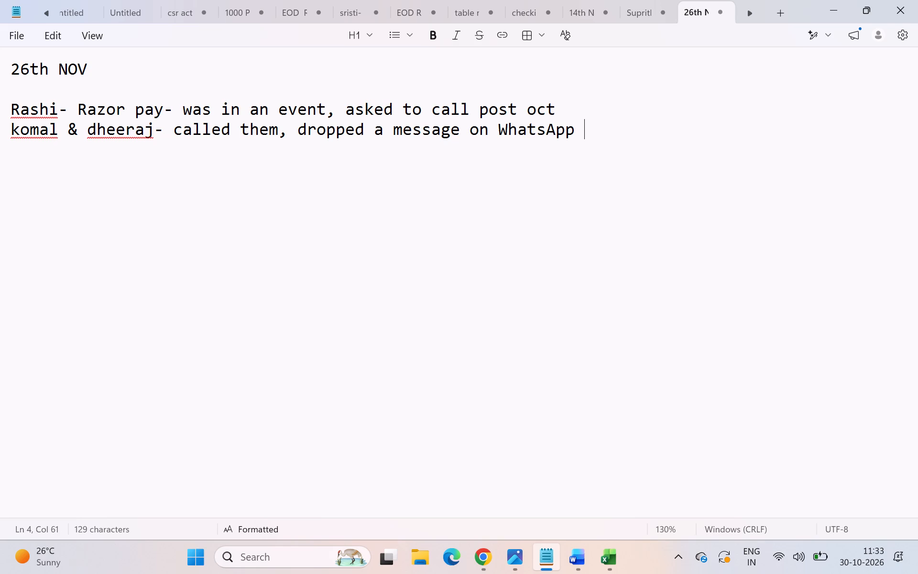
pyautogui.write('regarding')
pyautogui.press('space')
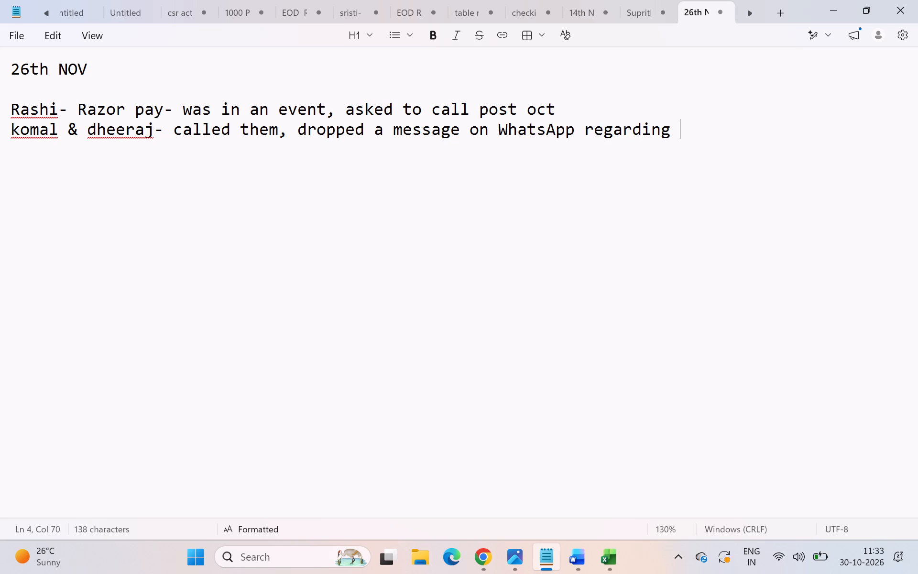
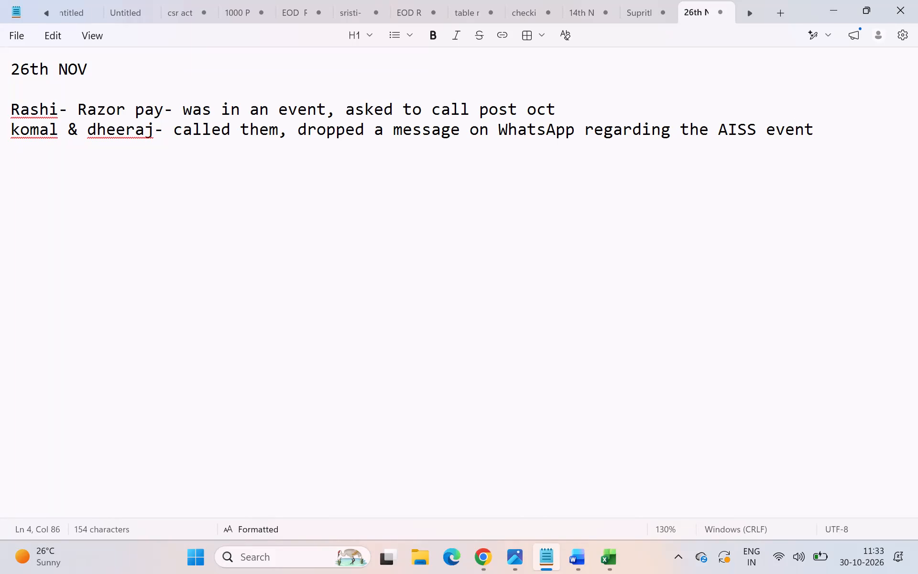
# Insert blank lines beneath the "Rashi- Razor pay" entry and start a new entry there reading "Nagender- Aveva".
pyautogui.click(576, 102)
pyautogui.hotkey('shift', 'Return')
pyautogui.hotkey('shift', 'Return')
pyautogui.hotkey('shift', 'Return')
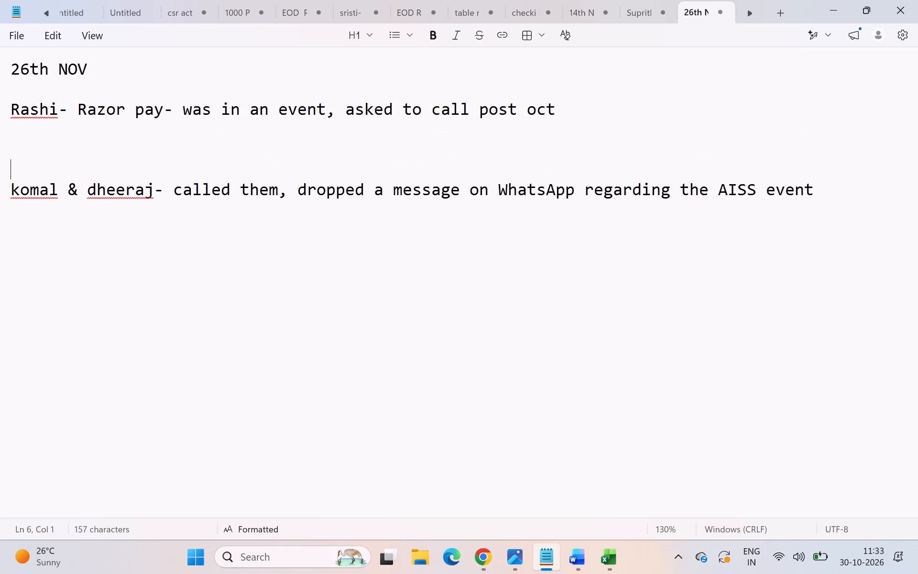
pyautogui.click(16, 130)
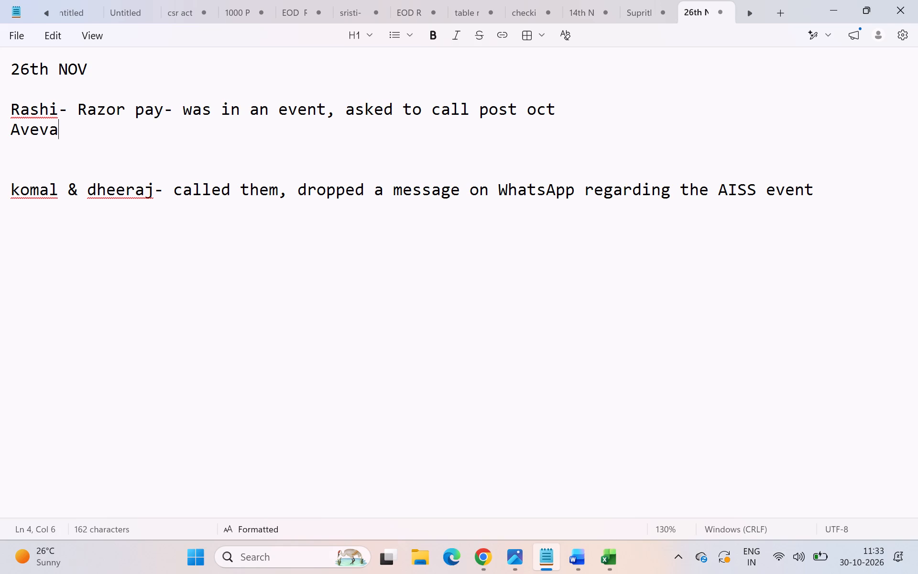
pyautogui.press('BackSpace')
pyautogui.press('BackSpace')
pyautogui.press('BackSpace')
pyautogui.press('BackSpace')
pyautogui.press('BackSpace')
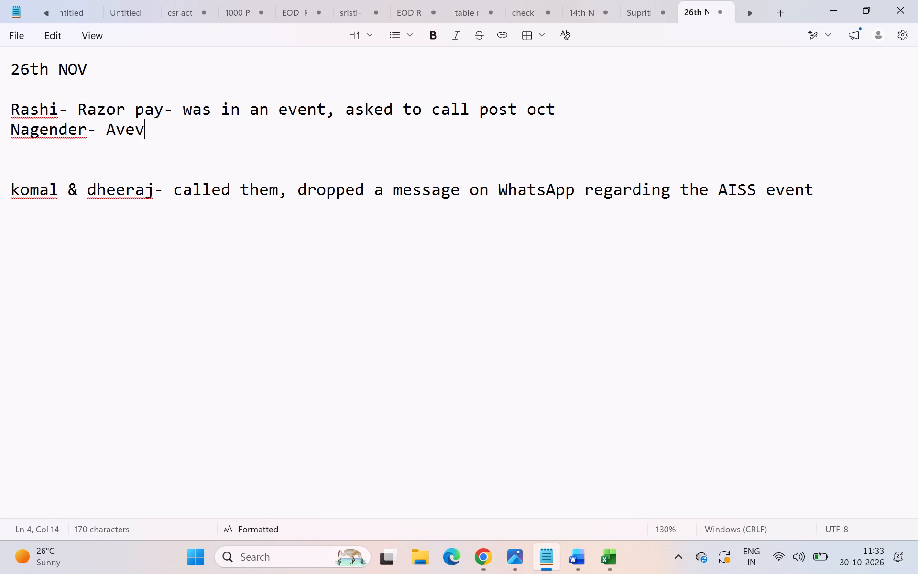
# Complete the "Nagender- Aveva" line of the 26th NOV note with "- called them and followed up on the event, dropped an email".
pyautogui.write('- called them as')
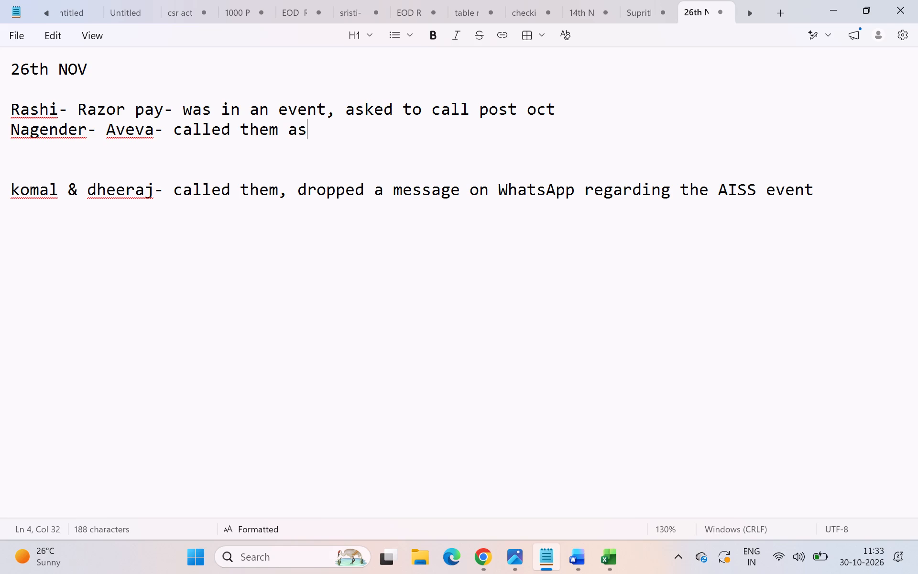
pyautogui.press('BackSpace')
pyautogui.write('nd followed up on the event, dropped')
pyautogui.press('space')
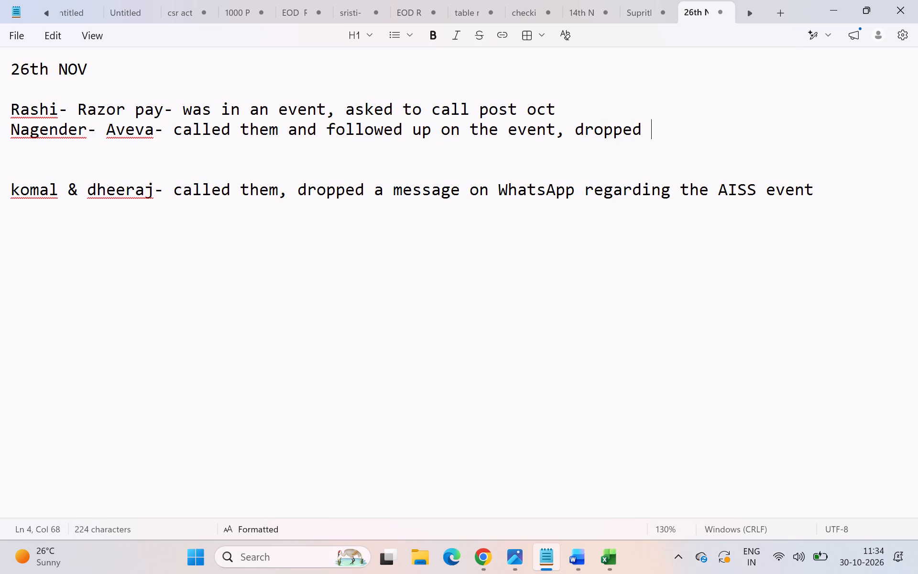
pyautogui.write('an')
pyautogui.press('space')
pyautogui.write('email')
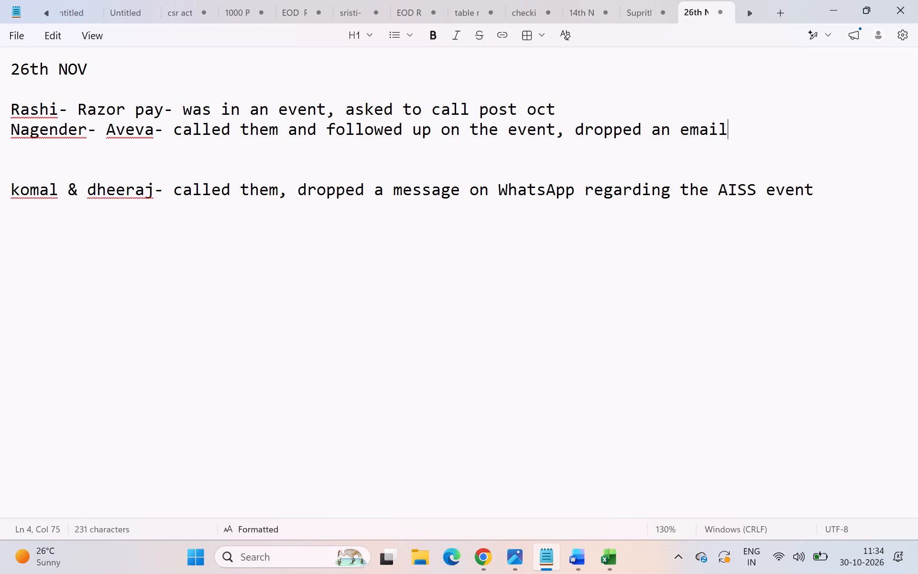
# Extend the end of the "Nagender- Aveva" line in the 26th NOV note with "for follow up".
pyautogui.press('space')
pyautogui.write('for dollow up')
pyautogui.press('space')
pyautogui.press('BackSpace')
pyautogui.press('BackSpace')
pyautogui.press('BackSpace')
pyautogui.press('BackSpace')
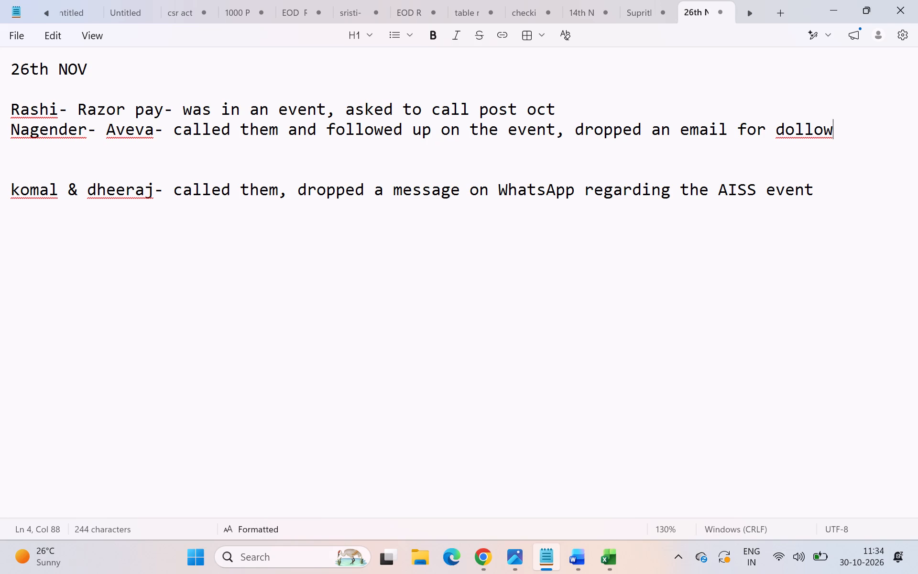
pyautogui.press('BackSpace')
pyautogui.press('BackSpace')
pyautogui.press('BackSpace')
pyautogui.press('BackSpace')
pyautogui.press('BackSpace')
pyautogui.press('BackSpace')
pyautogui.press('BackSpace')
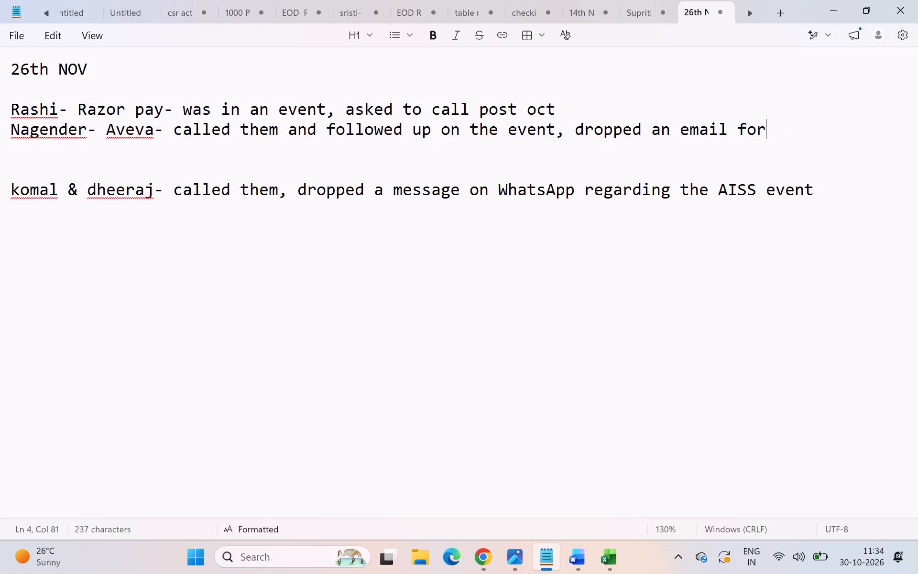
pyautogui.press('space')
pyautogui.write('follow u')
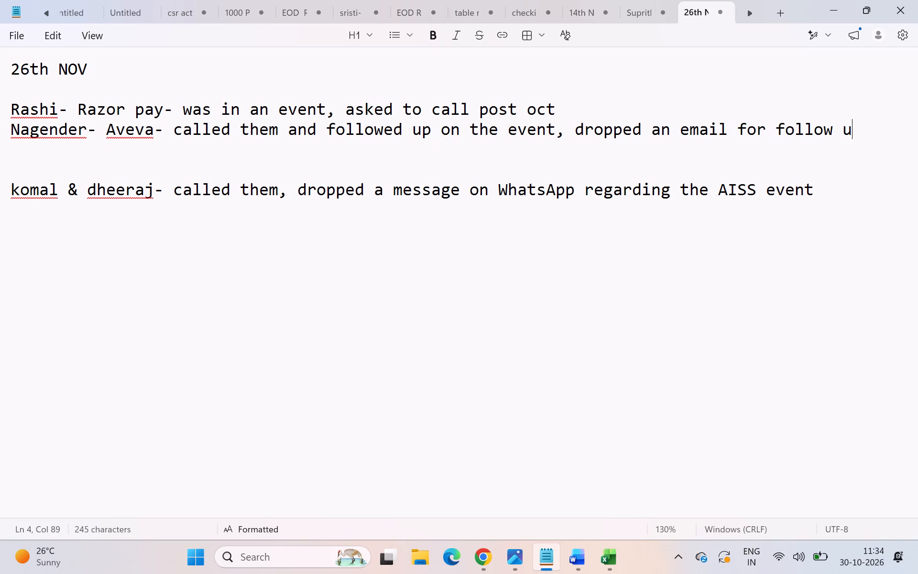
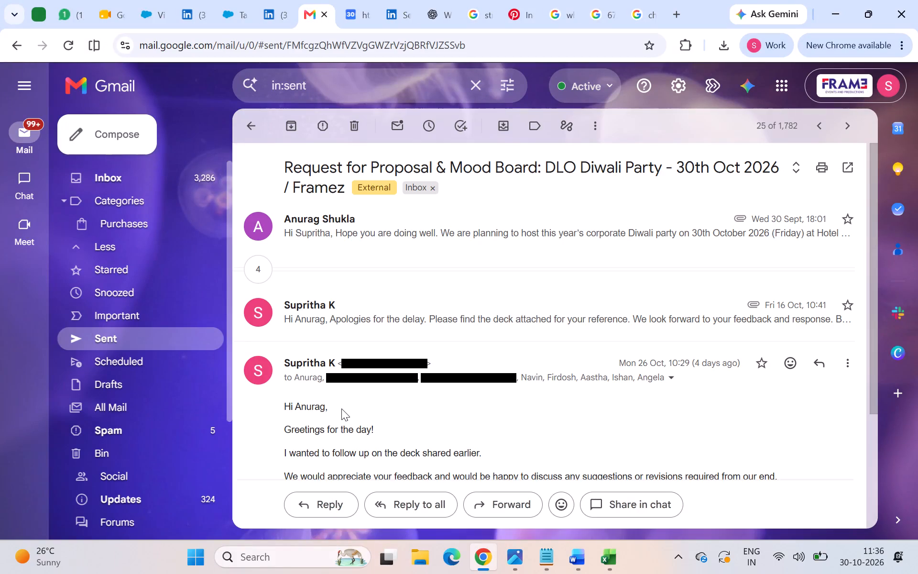
# Read the 26 Oct follow-up and its recipient details in the DLO Diwali Party proposal thread, and return to the sent mail list.
pyautogui.scroll(-3, 532, 427)
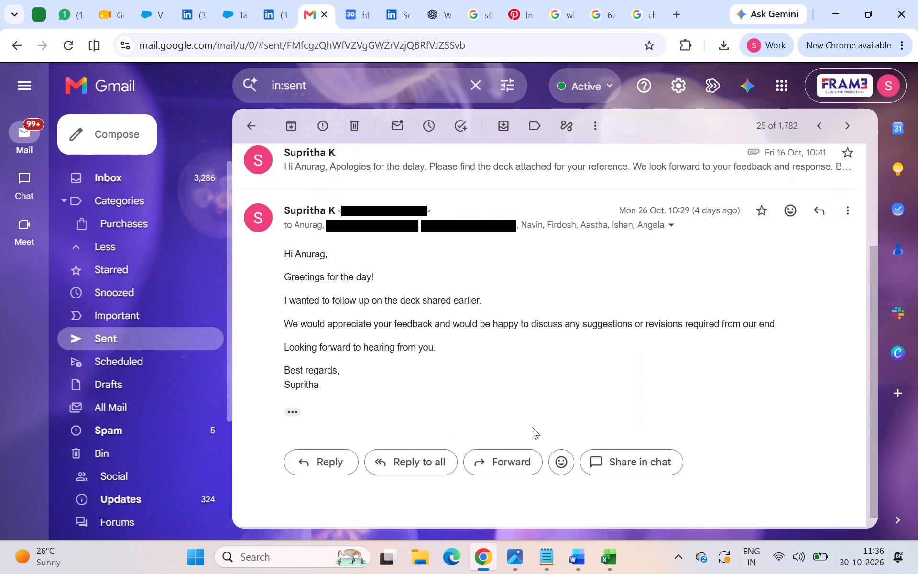
pyautogui.scroll(2, 532, 427)
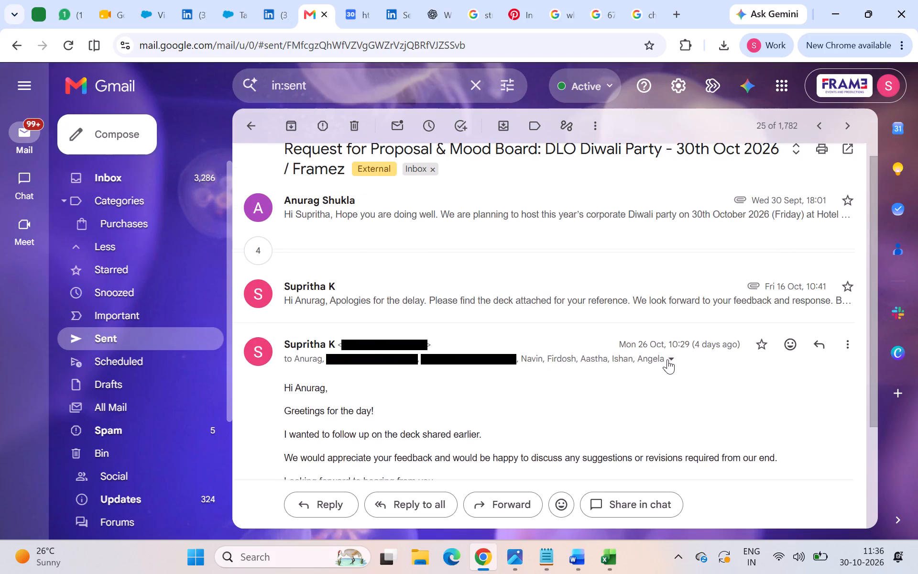
pyautogui.click(670, 357)
pyautogui.click(726, 357)
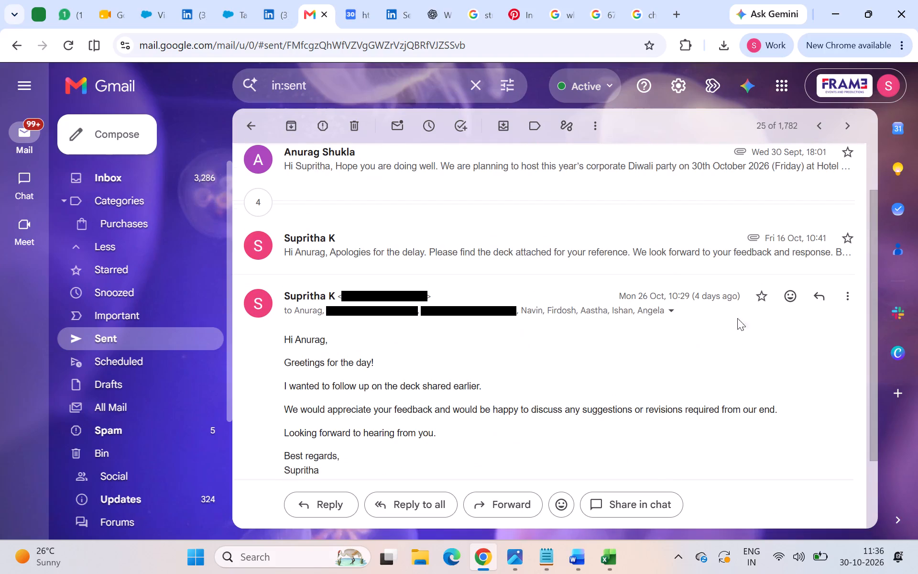
pyautogui.click(253, 120)
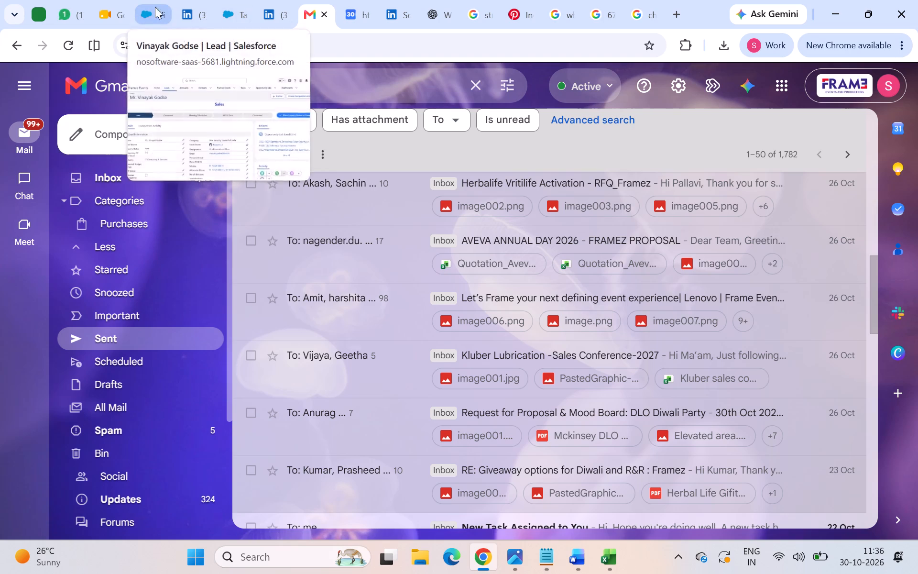
# Check the 26th NOV note in Notepad, and review the Google Calendar day schedule for 26 October 2026.
pyautogui.click(552, 548)
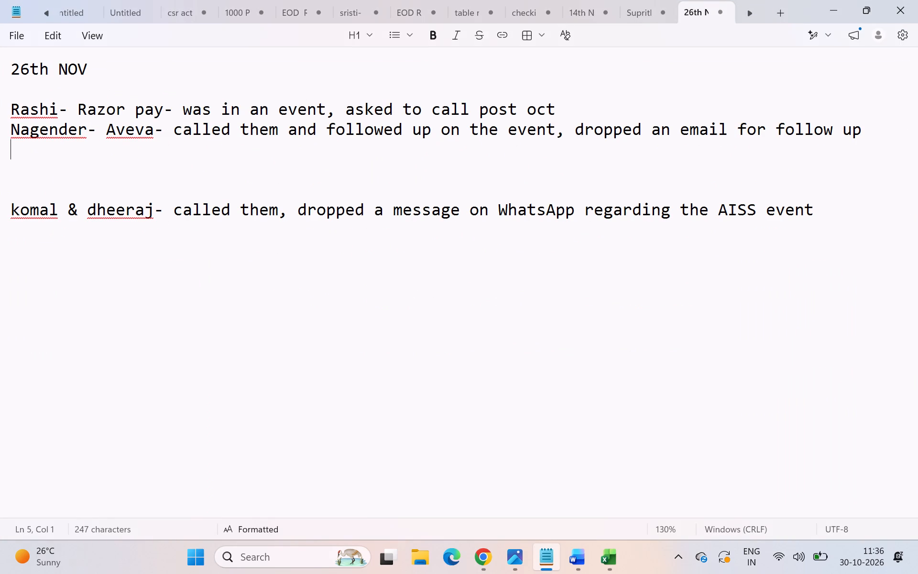
pyautogui.click(837, 7)
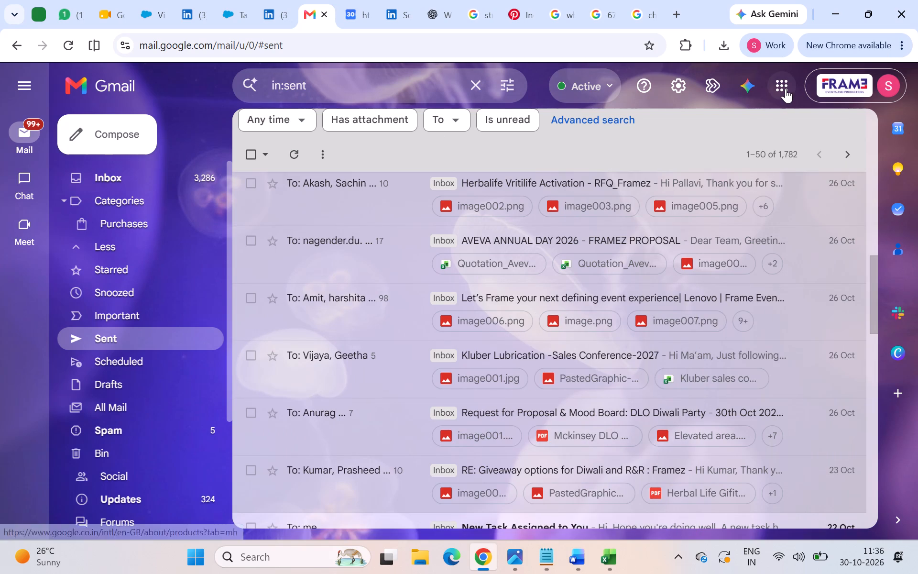
pyautogui.click(786, 88)
pyautogui.click(702, 434)
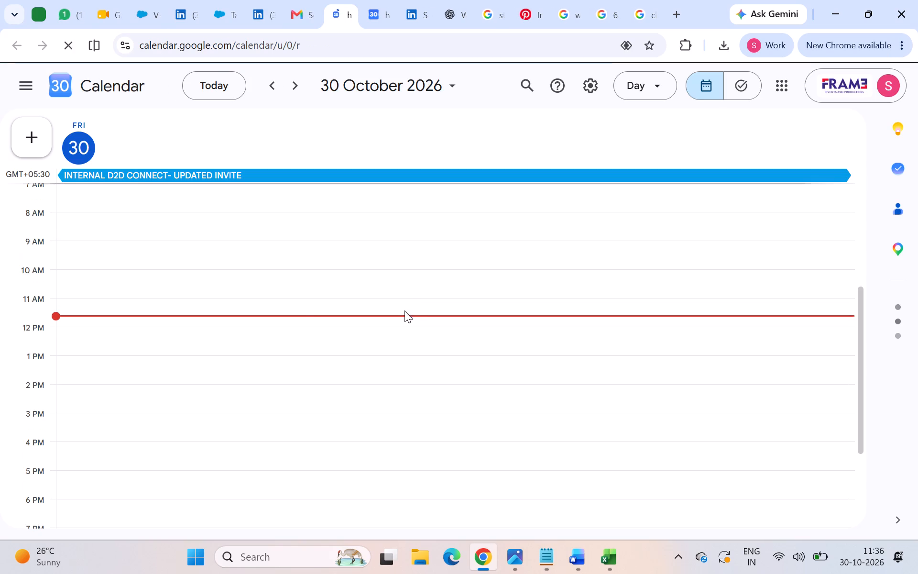
pyautogui.scroll(2, 157, 226)
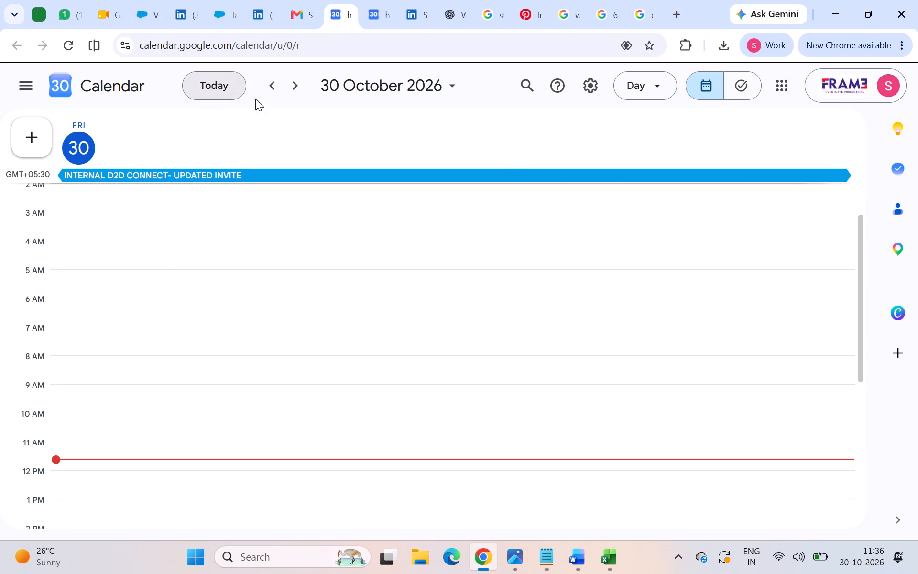
pyautogui.click(363, 87)
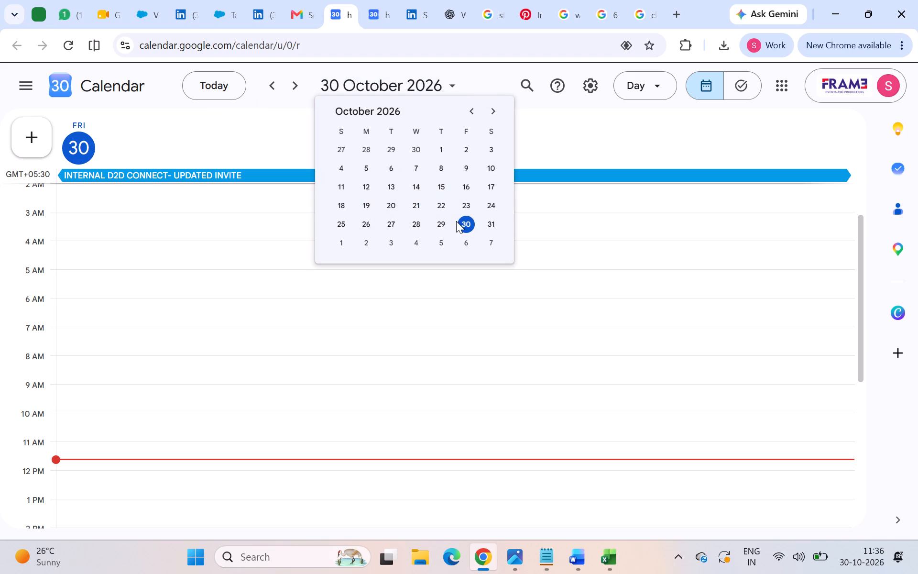
pyautogui.click(367, 221)
pyautogui.scroll(4, 260, 401)
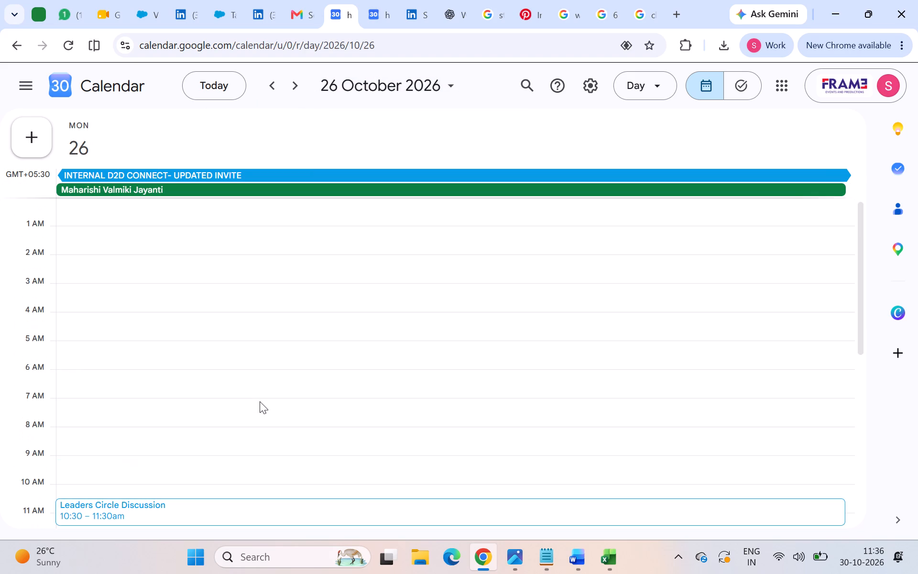
pyautogui.scroll(-11, 259, 401)
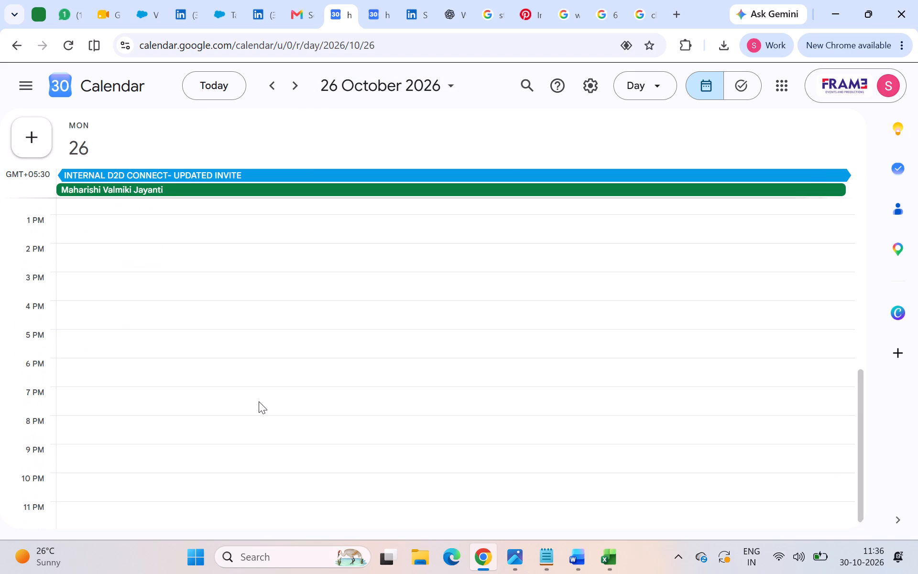
pyautogui.scroll(12, 259, 401)
# Review the calendar's day schedule for 27 October 2026 and compare it with the 26th NOV note in Notepad.
pyautogui.click(420, 82)
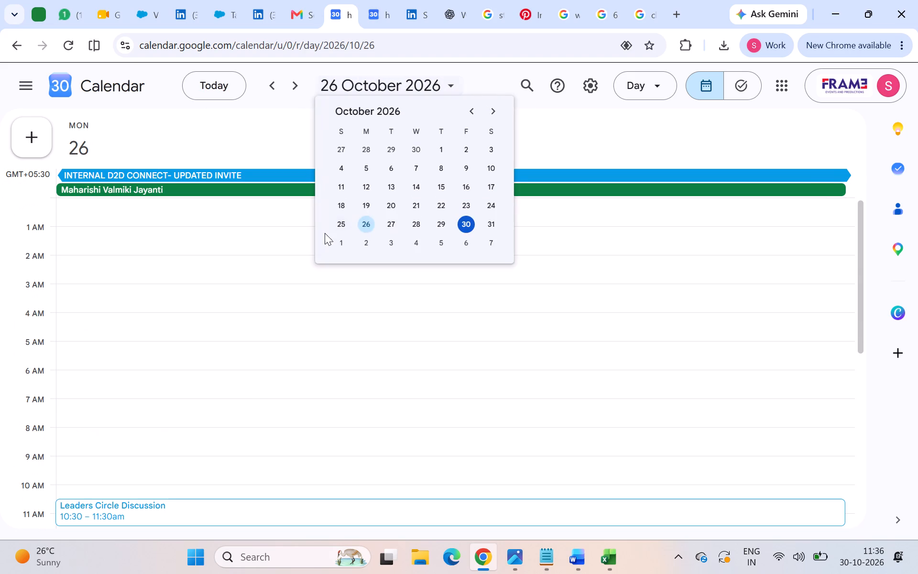
pyautogui.click(389, 223)
pyautogui.scroll(-5, 322, 345)
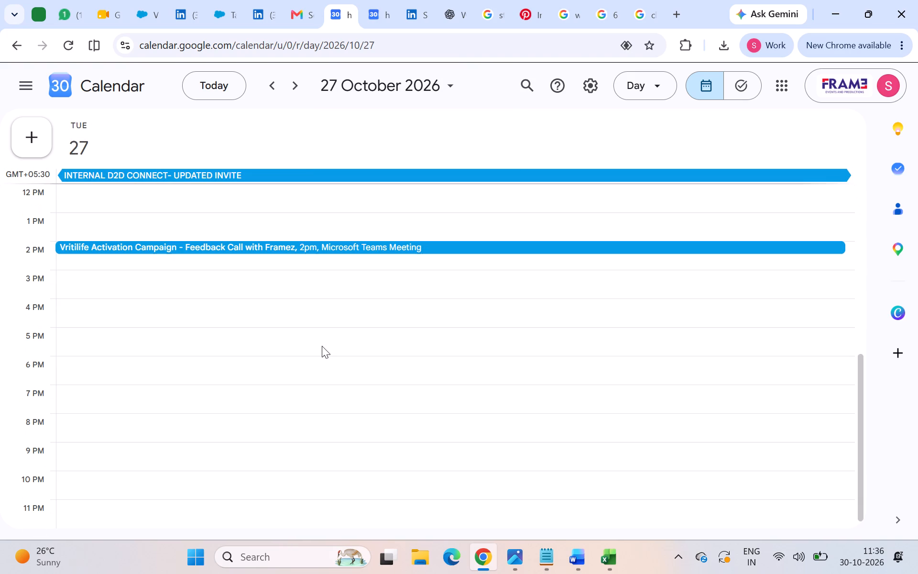
pyautogui.scroll(7, 322, 346)
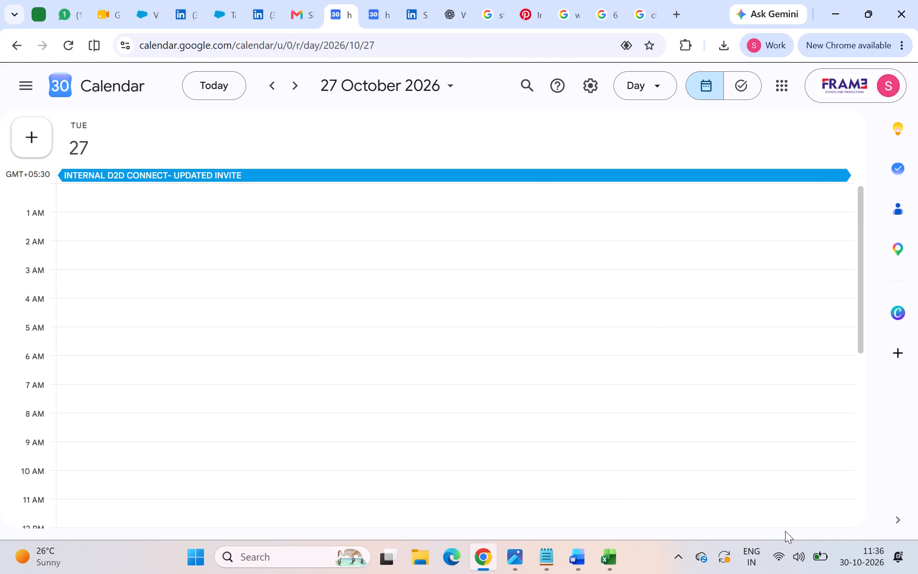
pyautogui.click(557, 560)
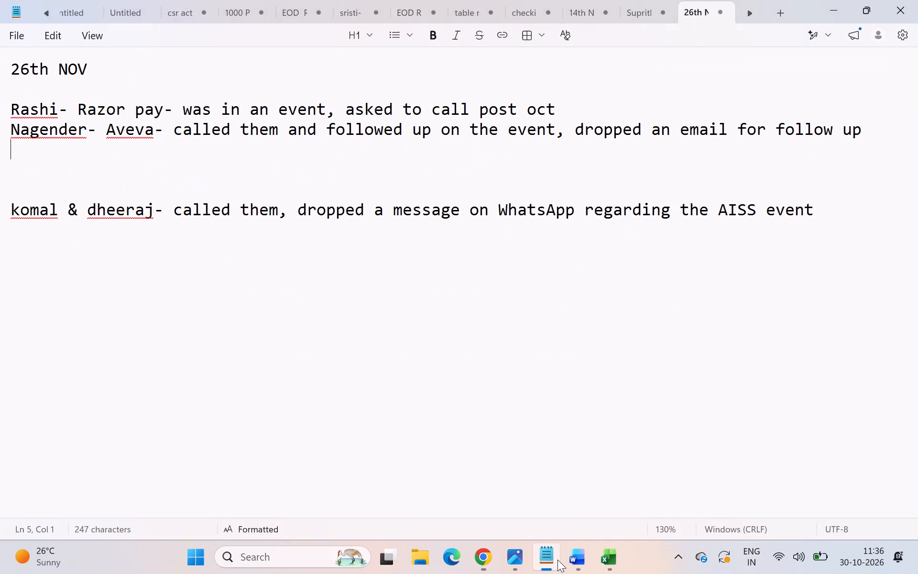
pyautogui.click(835, 0)
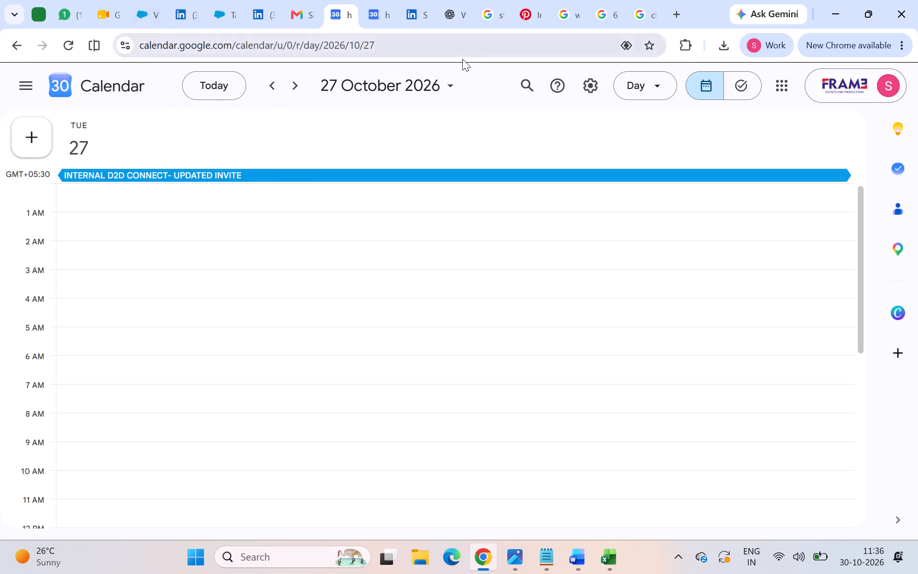
# Look through the day schedule for 30 October 2026 in the other open Google Calendar page.
pyautogui.click(385, 17)
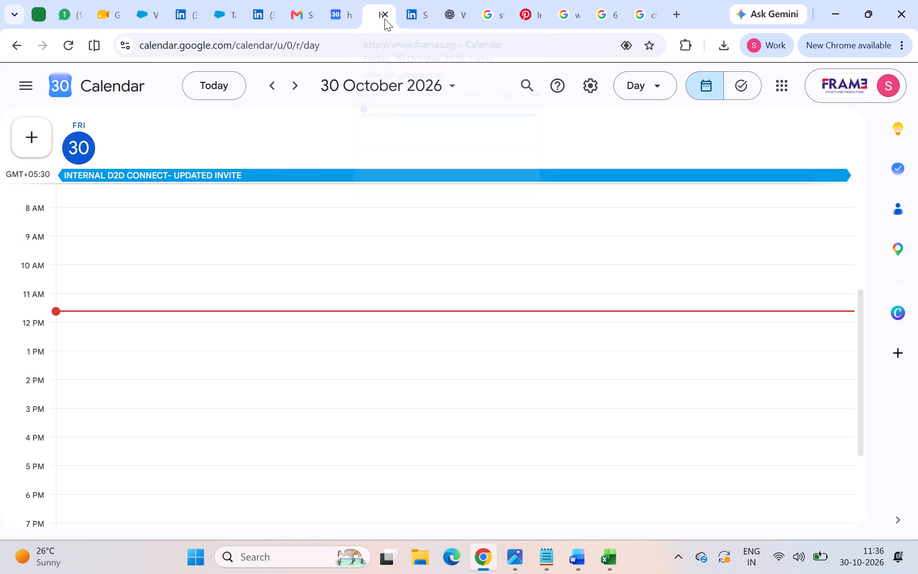
pyautogui.scroll(3, 333, 271)
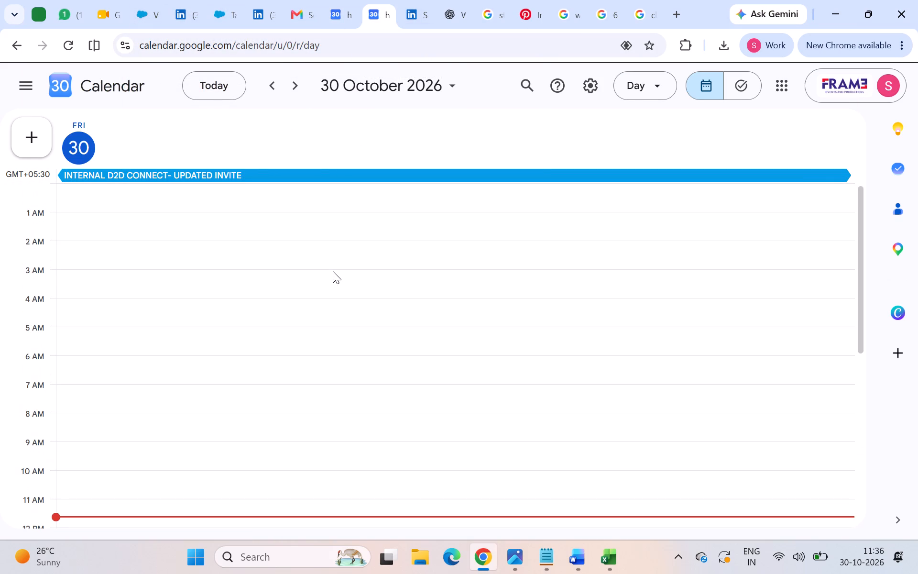
pyautogui.scroll(-4, 333, 271)
pyautogui.scroll(5, 334, 273)
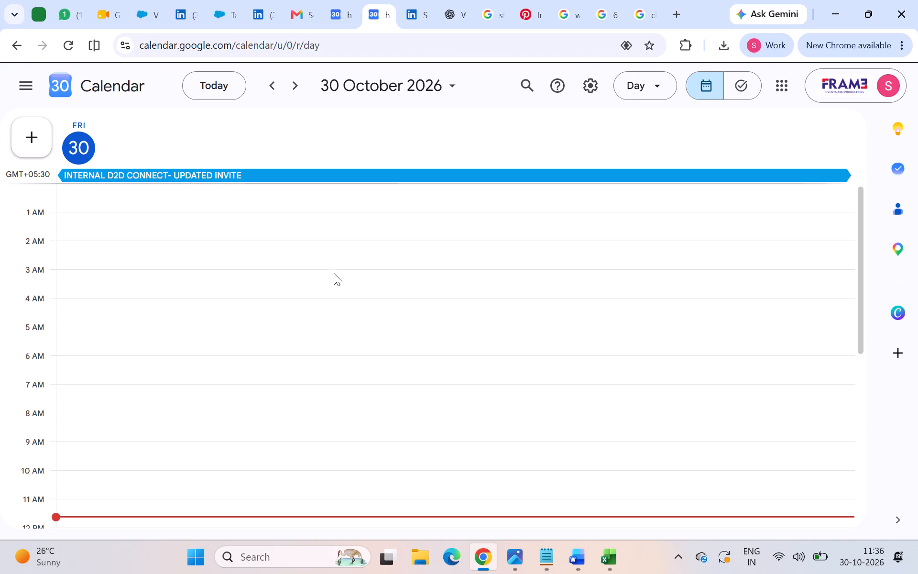
pyautogui.scroll(5, 334, 273)
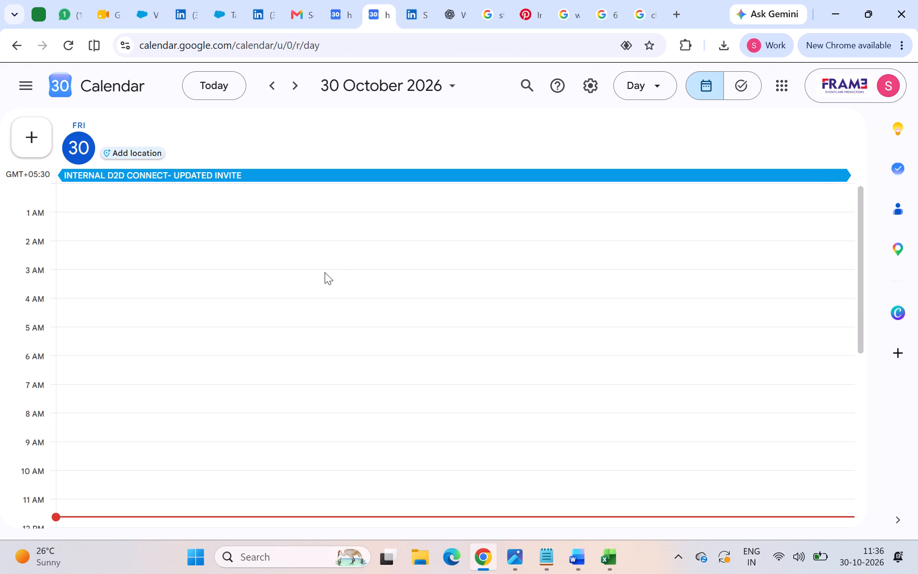
pyautogui.scroll(-5, 325, 272)
pyautogui.scroll(2, 325, 272)
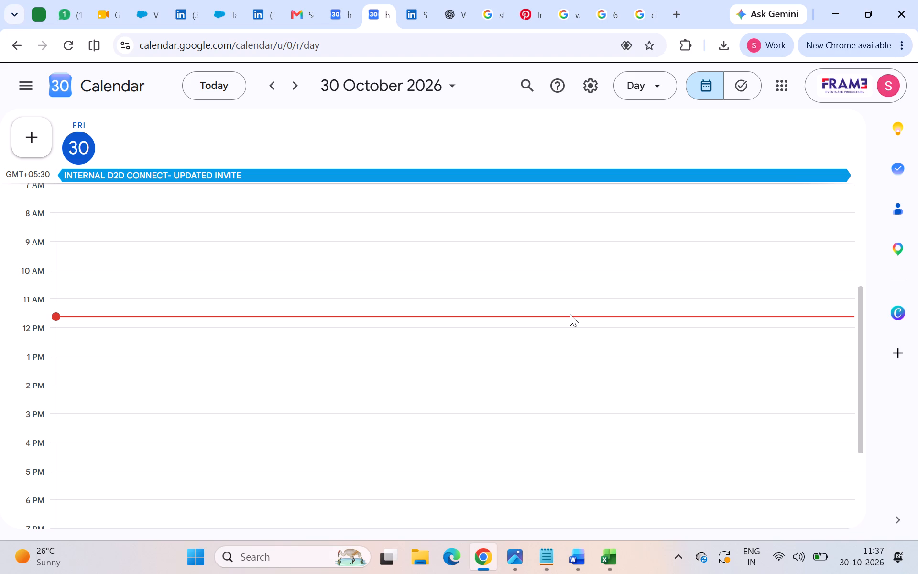
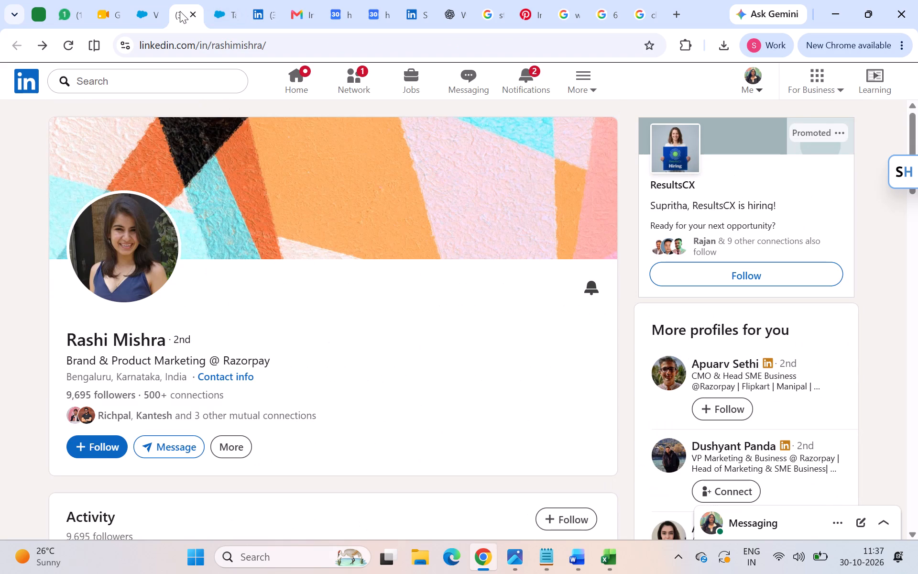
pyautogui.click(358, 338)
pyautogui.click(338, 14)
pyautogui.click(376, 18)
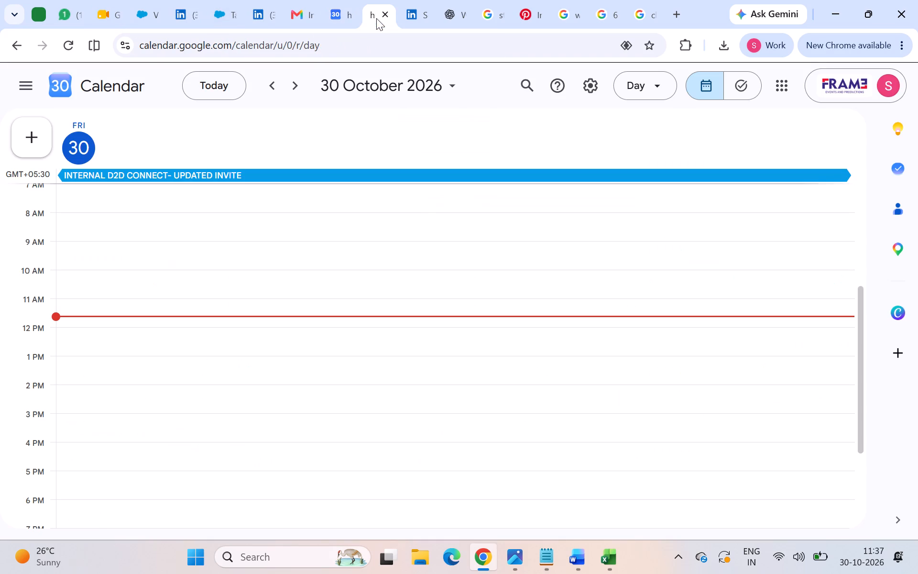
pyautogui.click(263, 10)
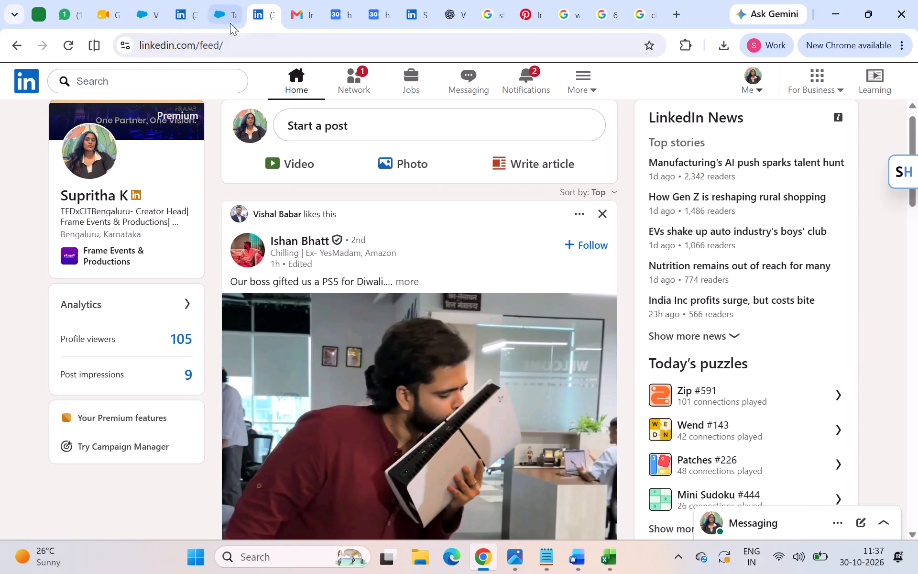
# Open the Walmart lead from the overdue tasks and change its Call - supps - Walmart task due date to 26/10/2026.
pyautogui.click(230, 22)
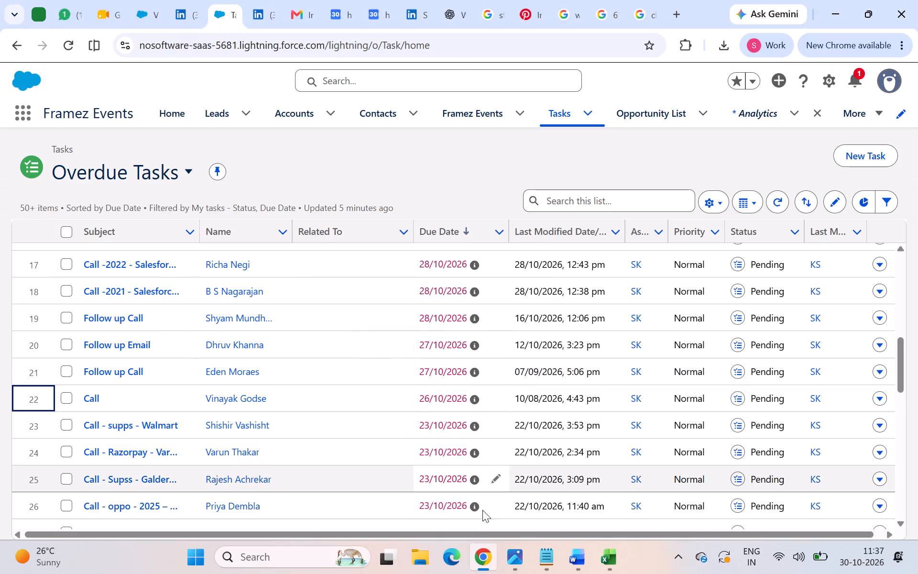
pyautogui.click(233, 428)
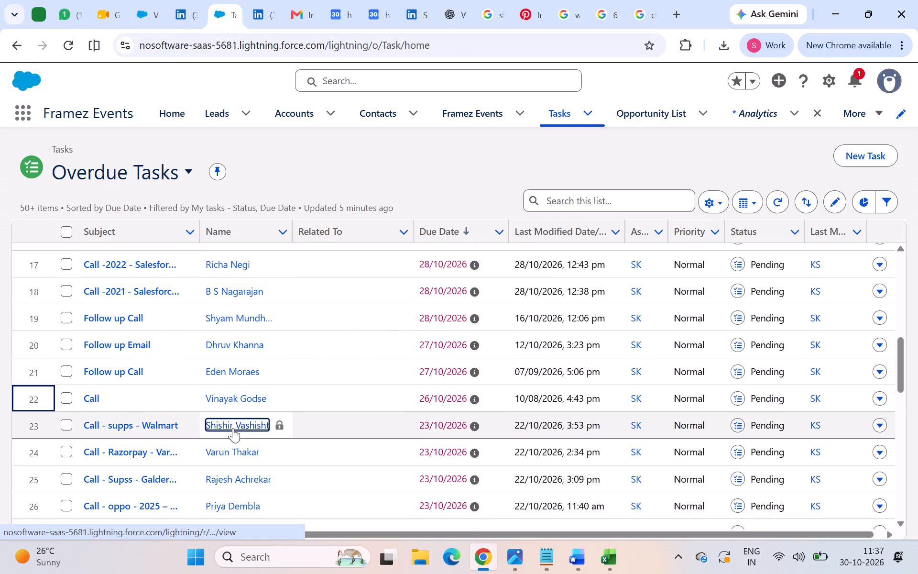
pyautogui.scroll(-3, 235, 428)
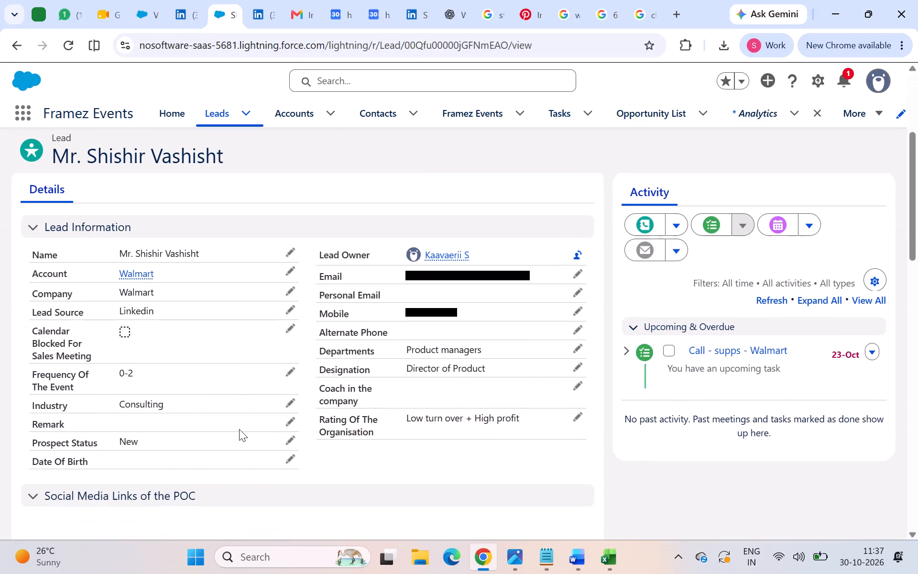
pyautogui.scroll(-1, 242, 428)
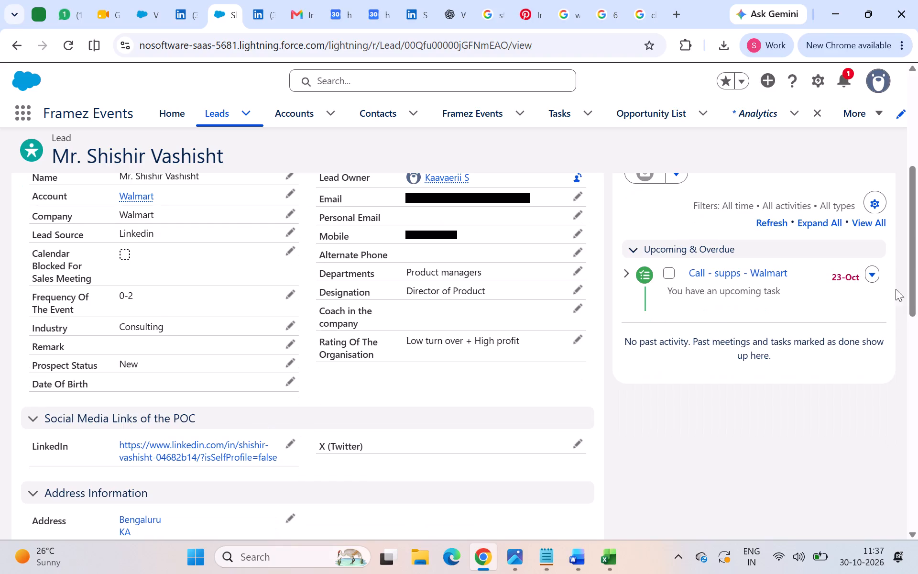
pyautogui.click(867, 271)
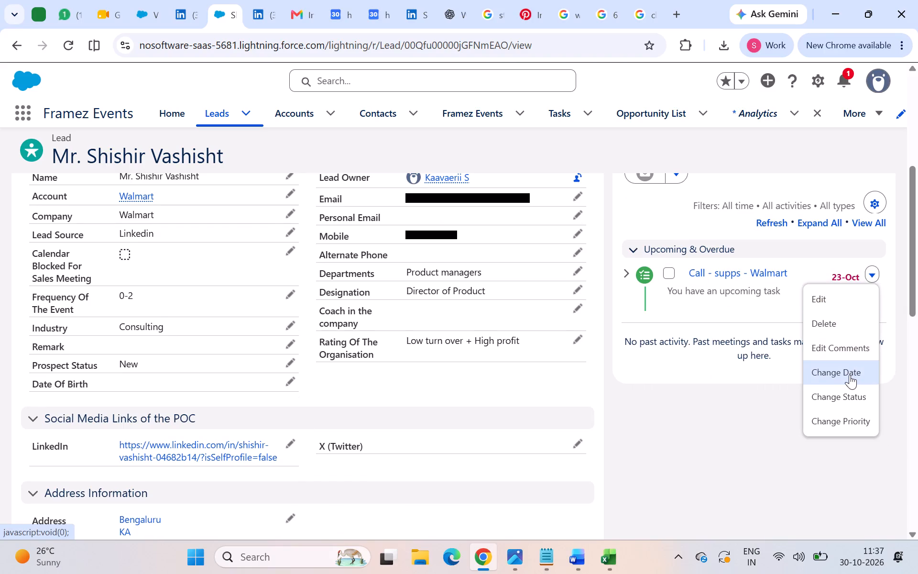
pyautogui.click(850, 375)
pyautogui.click(470, 292)
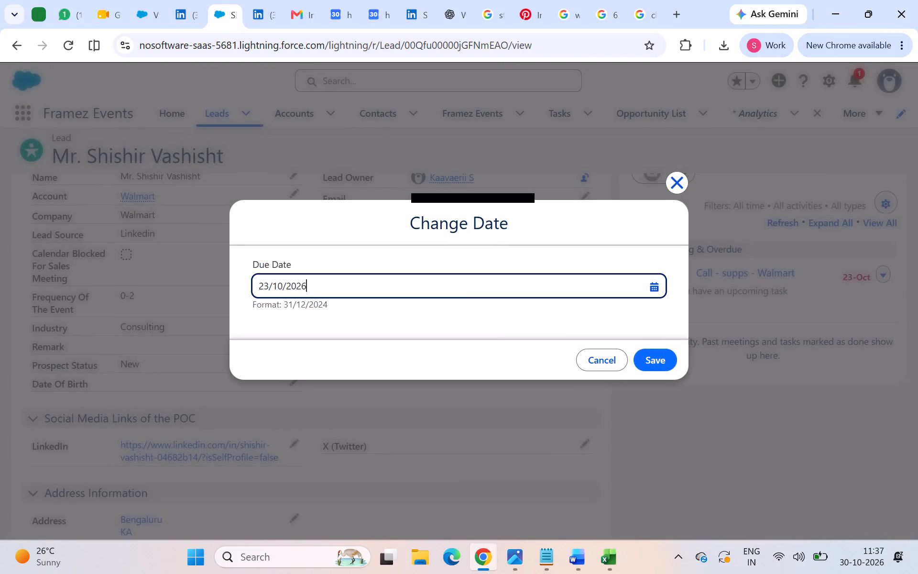
pyautogui.click(525, 467)
pyautogui.click(503, 477)
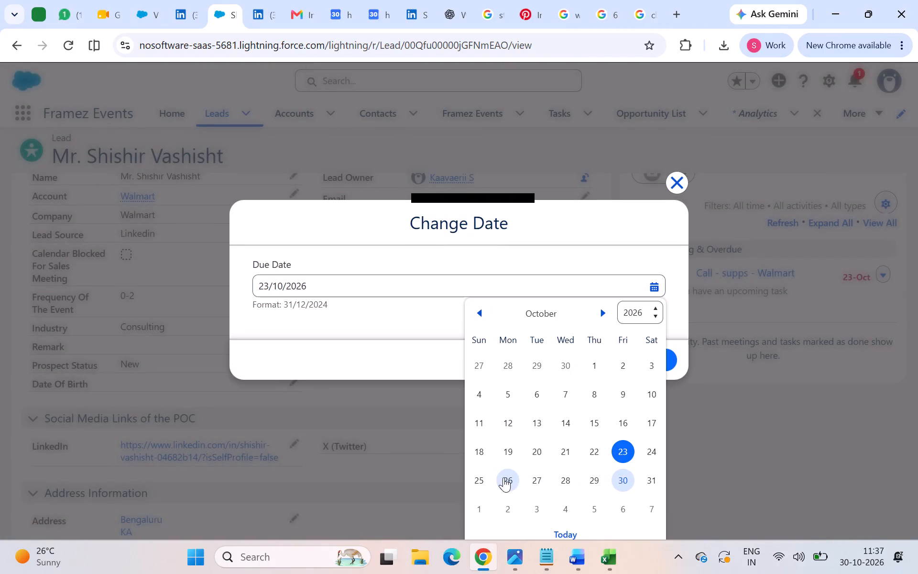
pyautogui.click(657, 370)
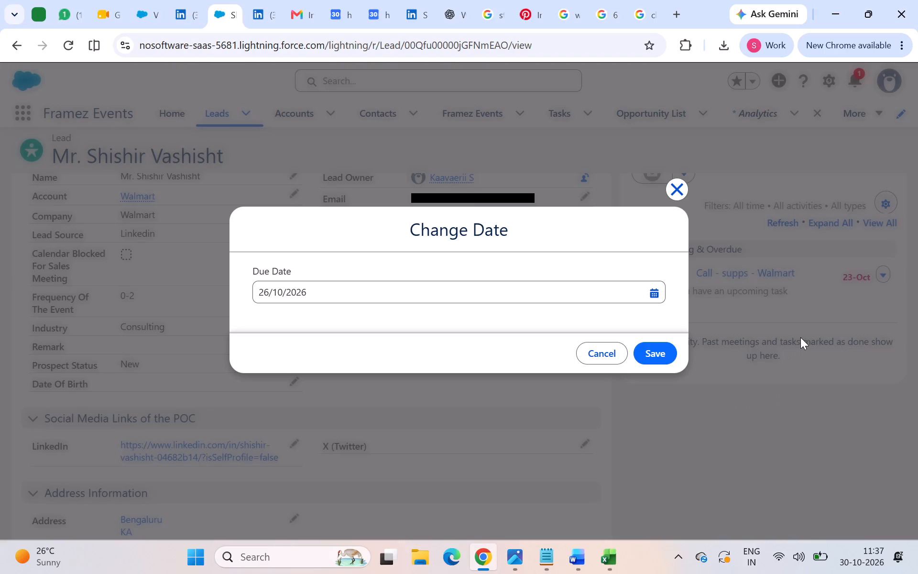
pyautogui.click(654, 359)
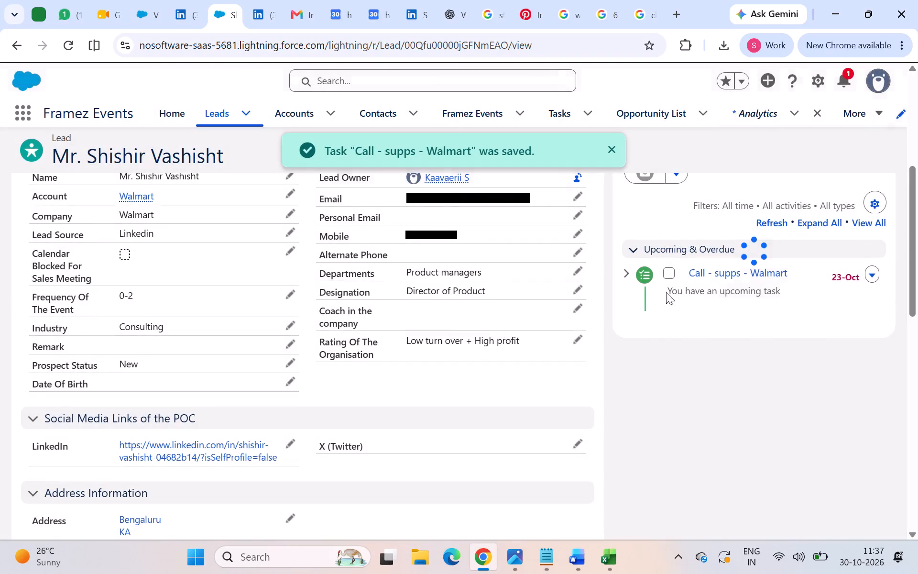
# Save the comment "Have their in house vendors" on the Call - supps - Walmart task, copying its text, and check it on the lead record.
pyautogui.scroll(-5, 549, 463)
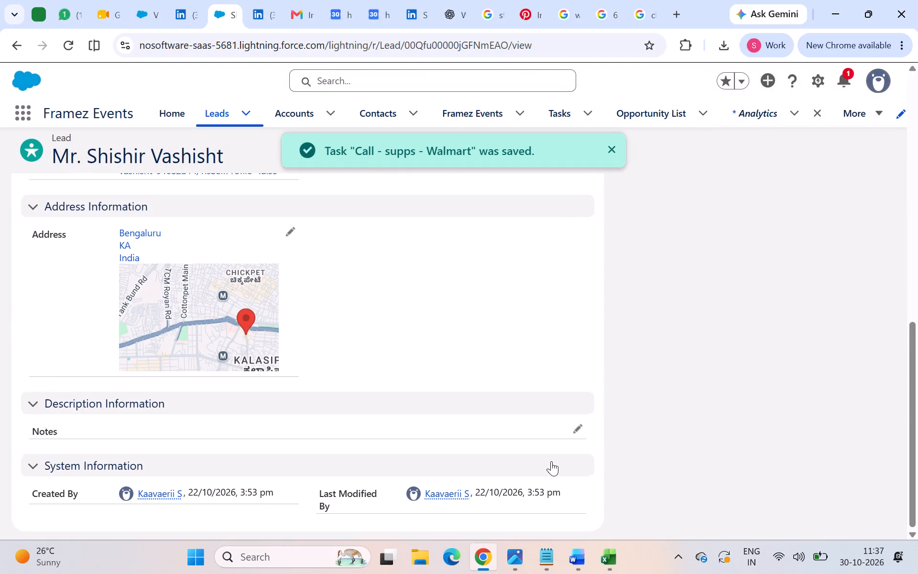
pyautogui.scroll(-5, 551, 461)
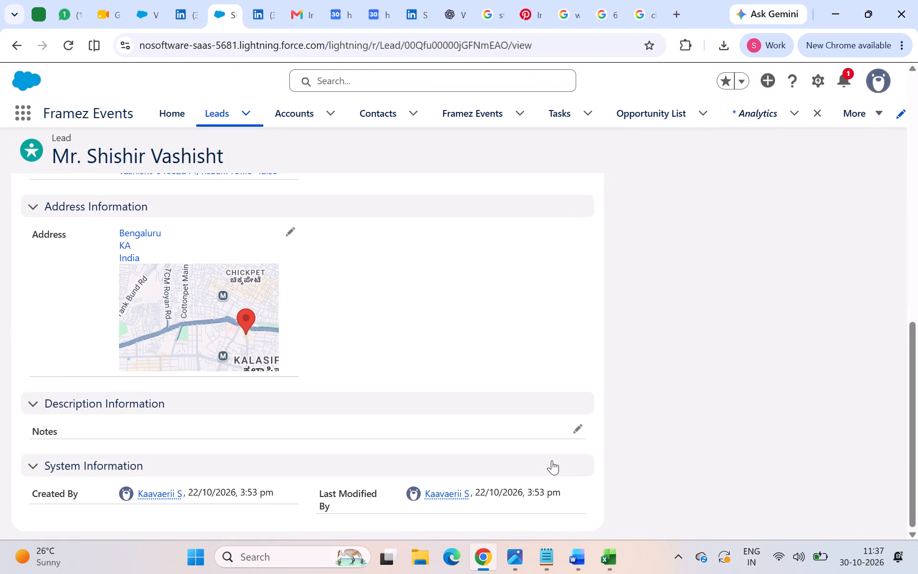
pyautogui.scroll(6, 552, 460)
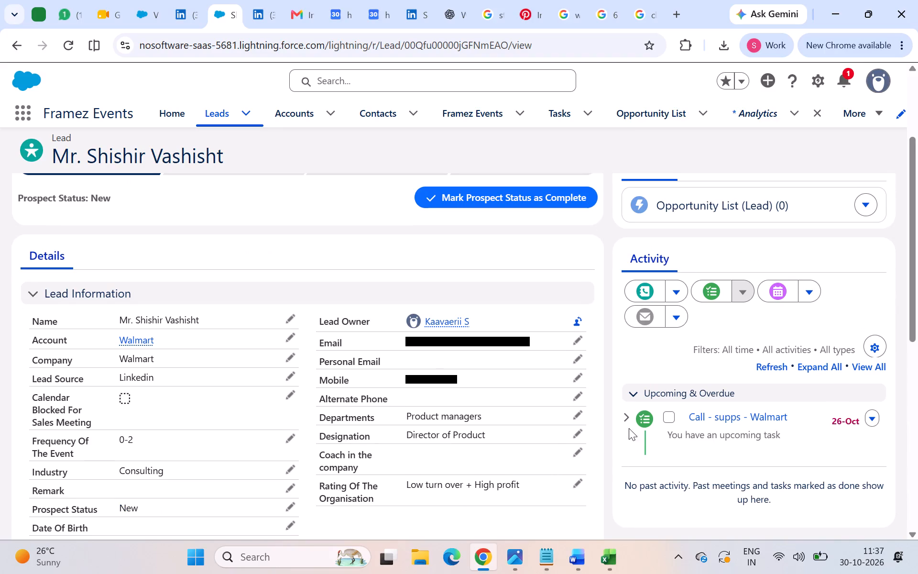
pyautogui.click(628, 420)
pyautogui.click(729, 414)
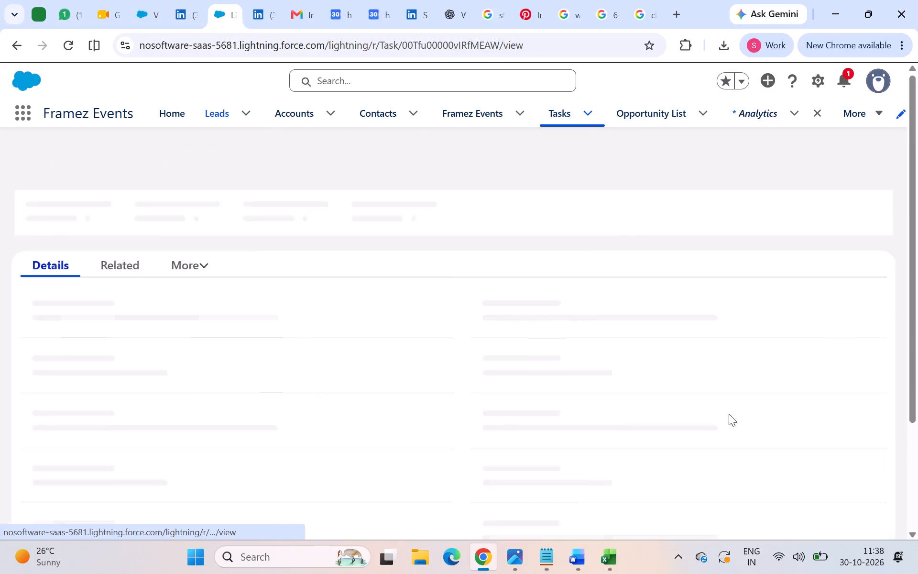
pyautogui.click(224, 371)
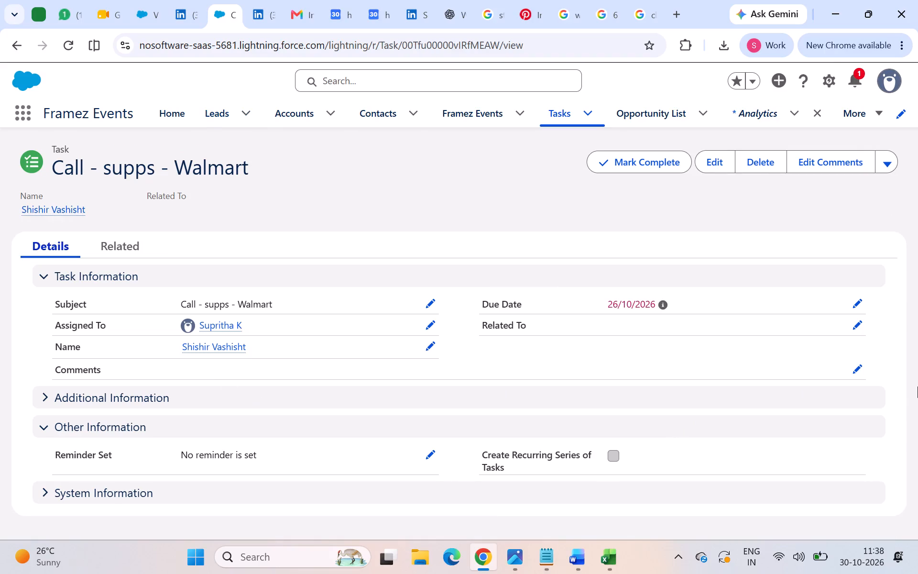
pyautogui.click(855, 369)
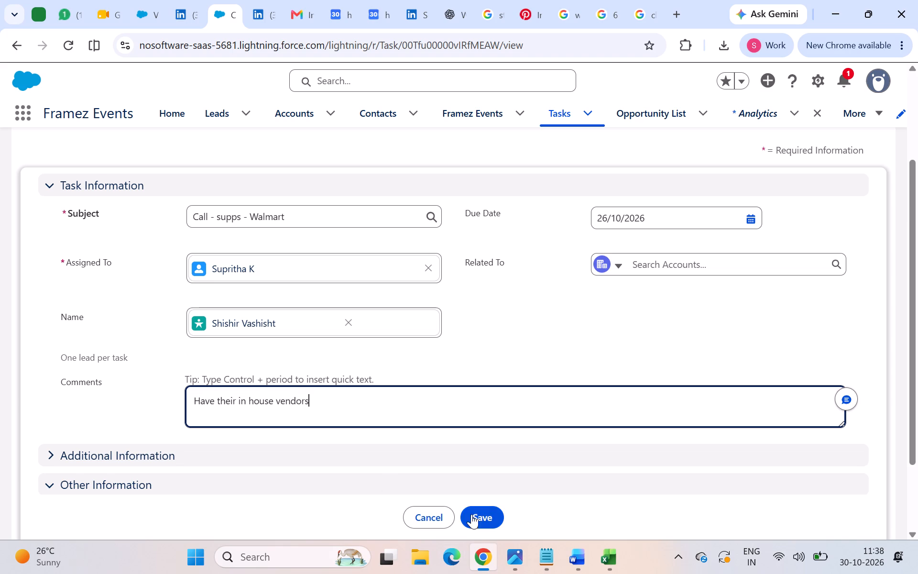
pyautogui.tripleClick(326, 404)
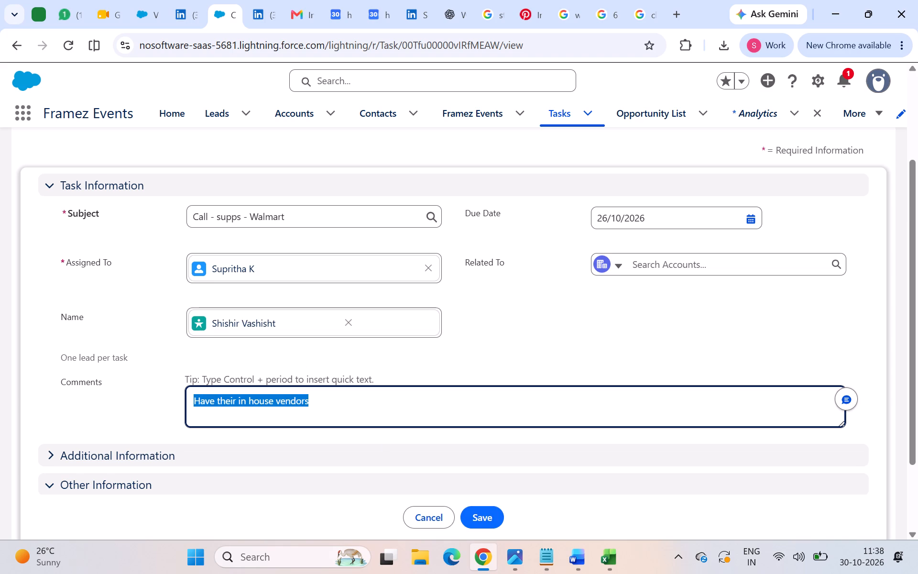
pyautogui.hotkey('ctrl', 'c')
pyautogui.click(474, 508)
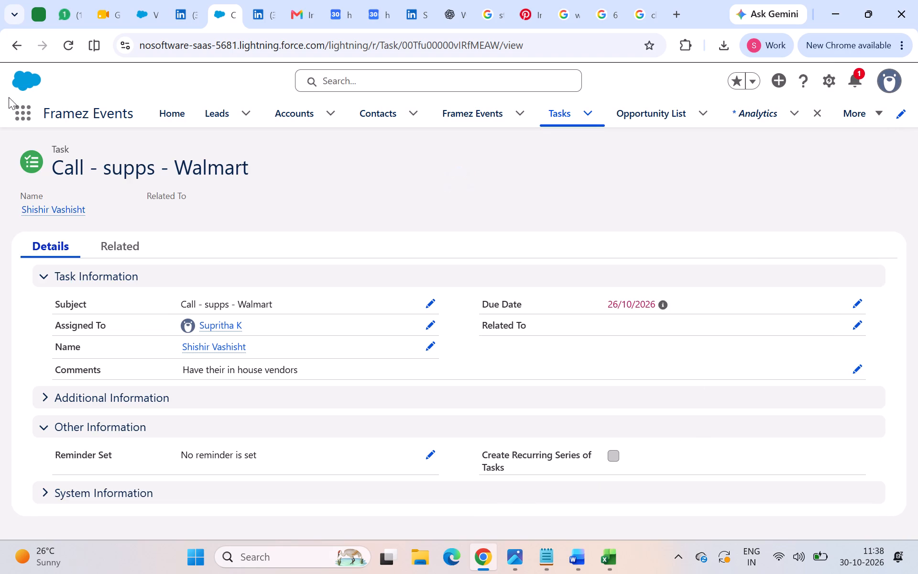
pyautogui.click(19, 44)
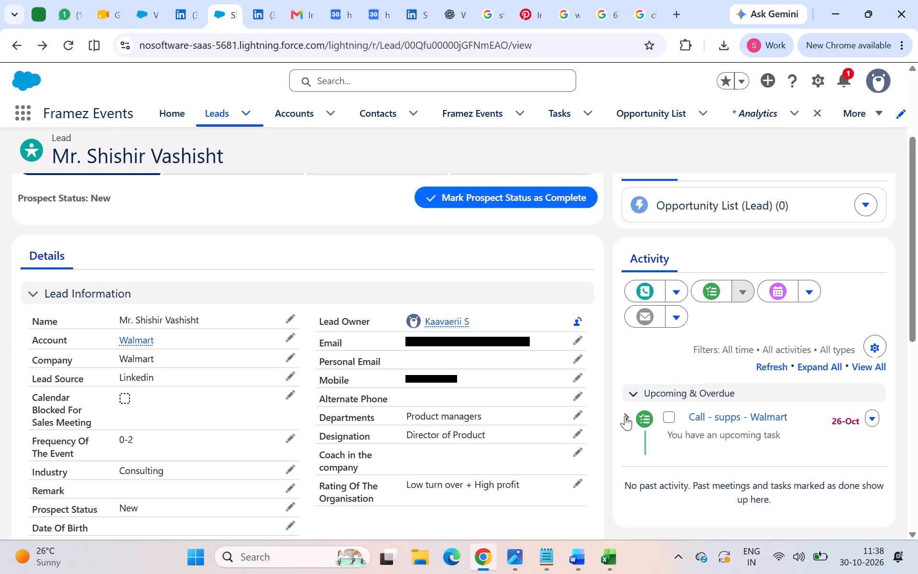
pyautogui.click(626, 417)
pyautogui.scroll(2, 624, 419)
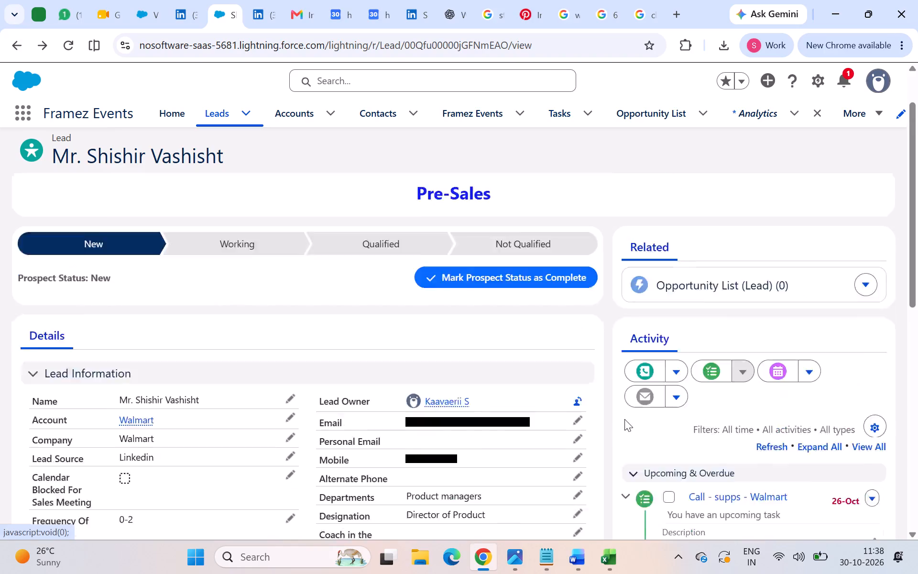
pyautogui.scroll(-3, 362, 405)
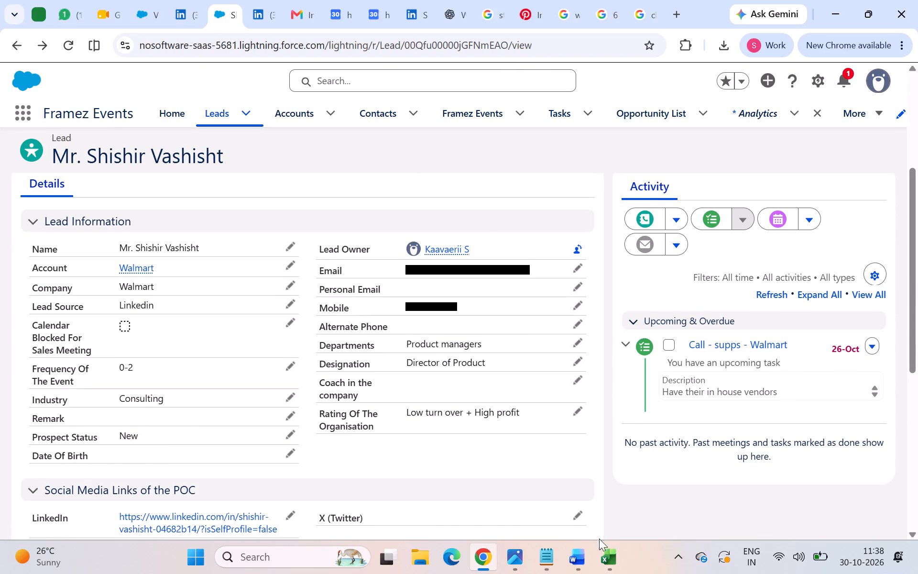
# In the 26th NOV note in Notepad, add the line "Shishir- Wallmart- Have their in house vendors" below the Aveva entry.
pyautogui.click(148, 4)
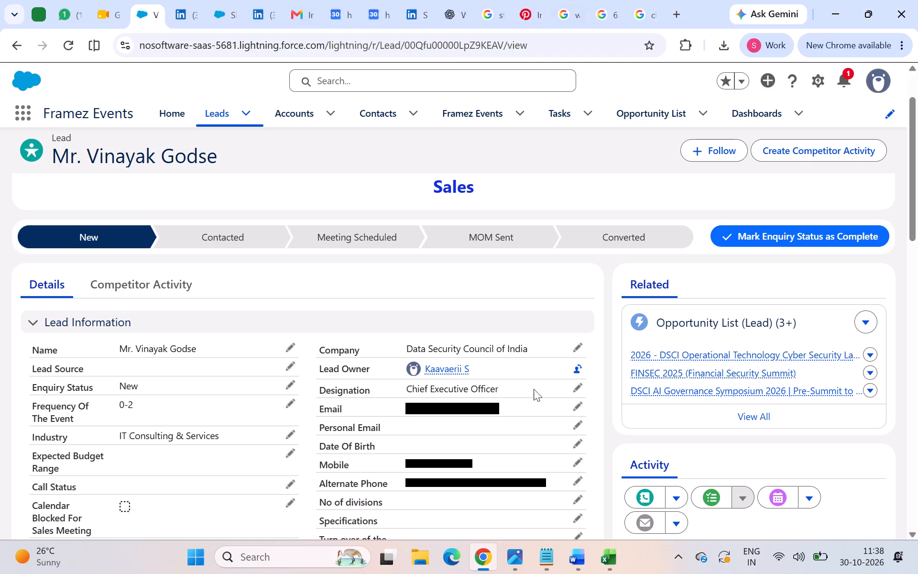
pyautogui.click(549, 572)
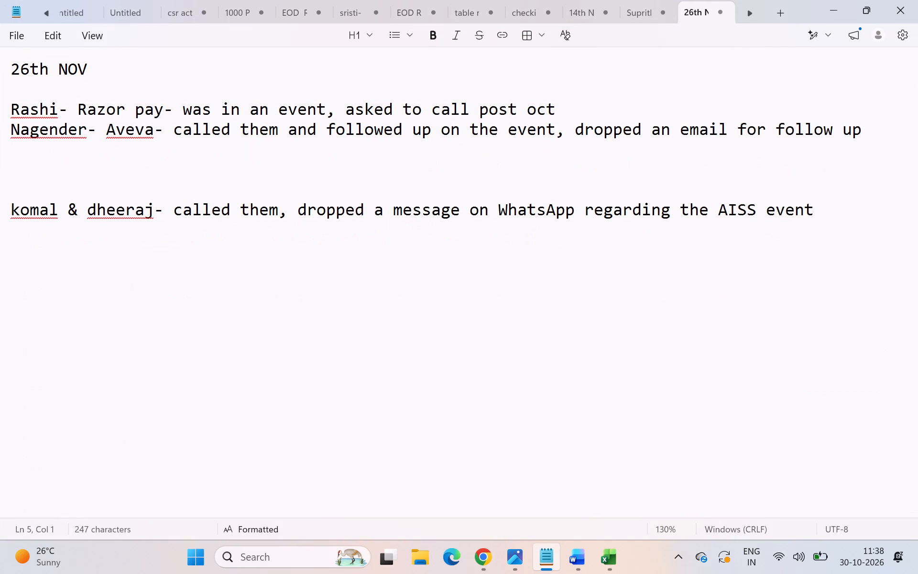
pyautogui.press('i')
pyautogui.press('BackSpace')
pyautogui.press('BackSpace')
pyautogui.write('hishir-')
pyautogui.press('space')
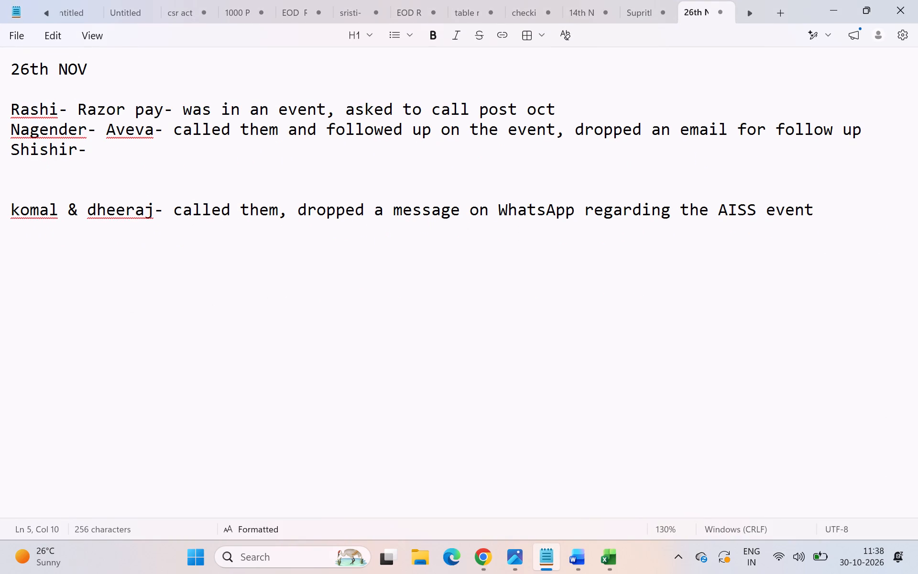
pyautogui.hotkey('ctrl', 'v')
pyautogui.click(92, 148)
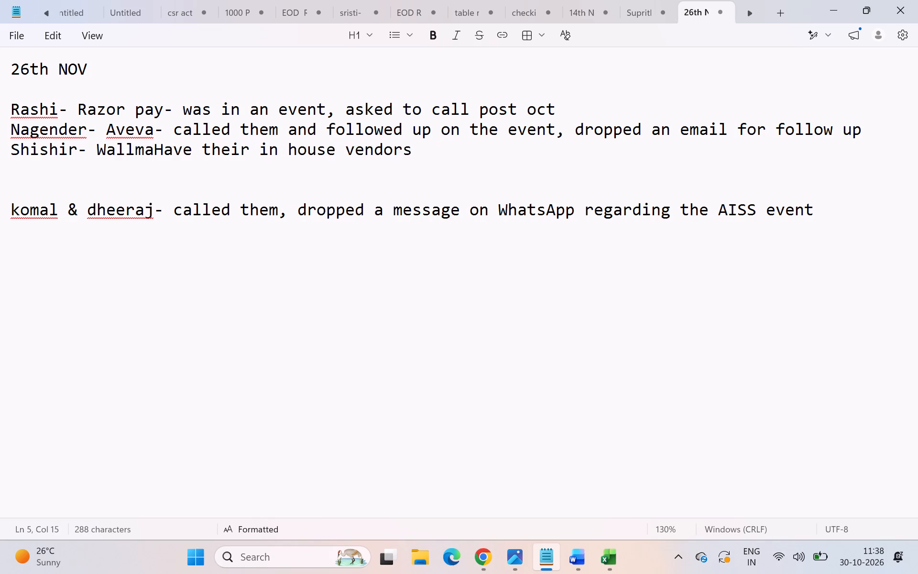
pyautogui.write('-')
pyautogui.press('space')
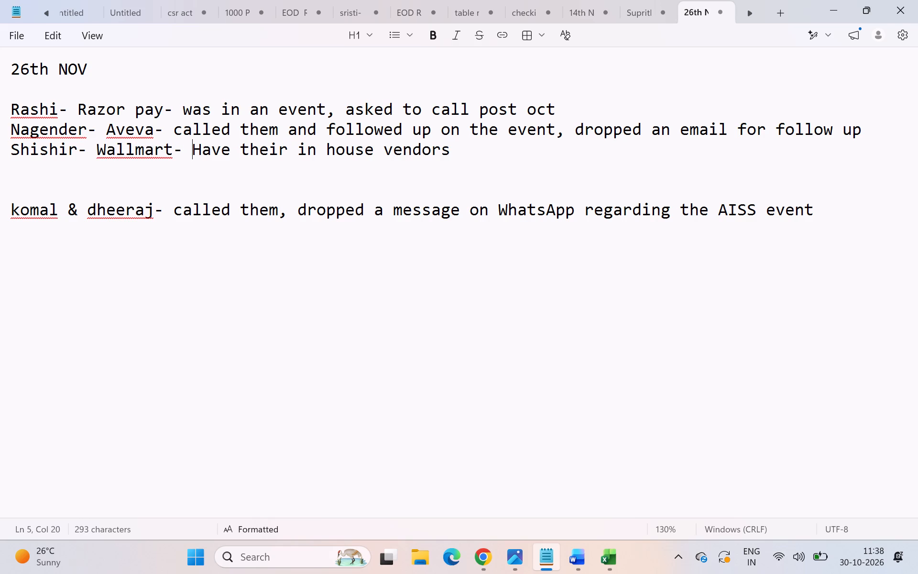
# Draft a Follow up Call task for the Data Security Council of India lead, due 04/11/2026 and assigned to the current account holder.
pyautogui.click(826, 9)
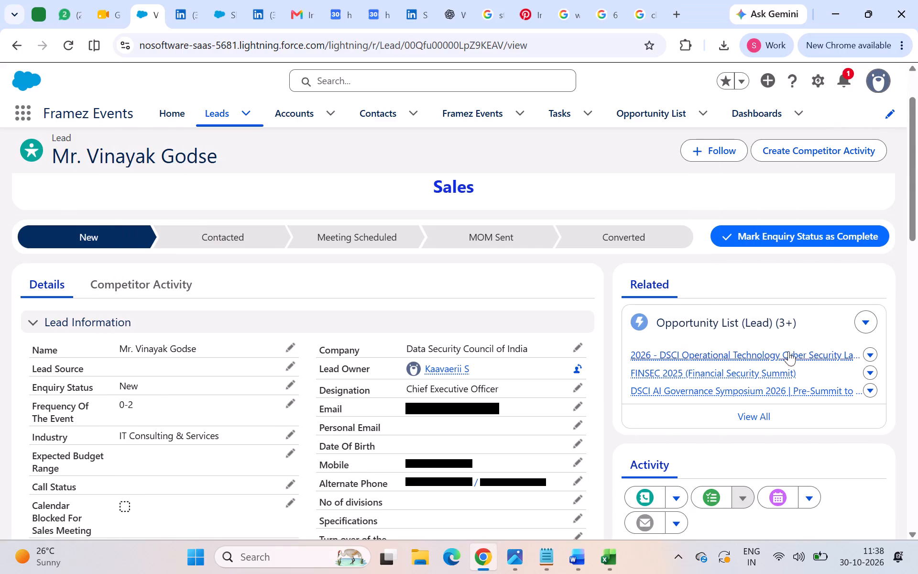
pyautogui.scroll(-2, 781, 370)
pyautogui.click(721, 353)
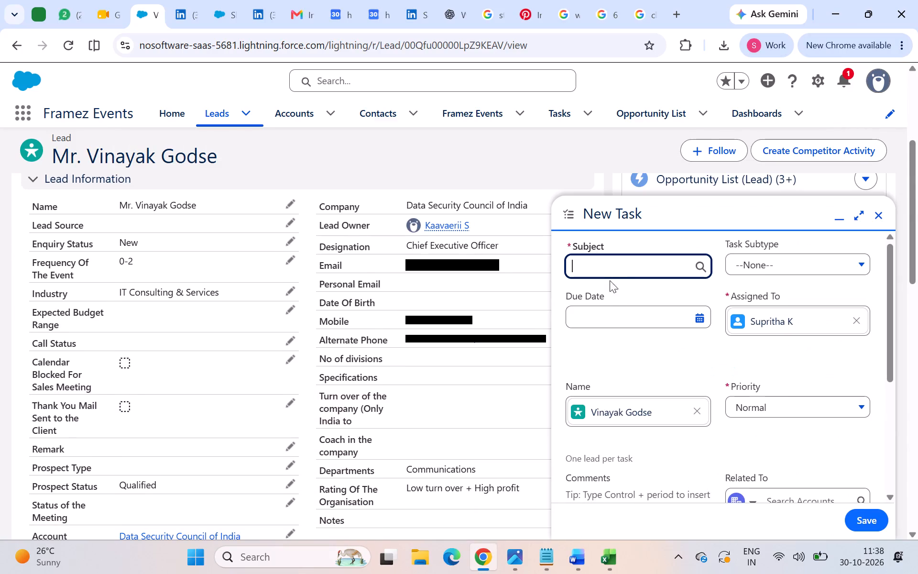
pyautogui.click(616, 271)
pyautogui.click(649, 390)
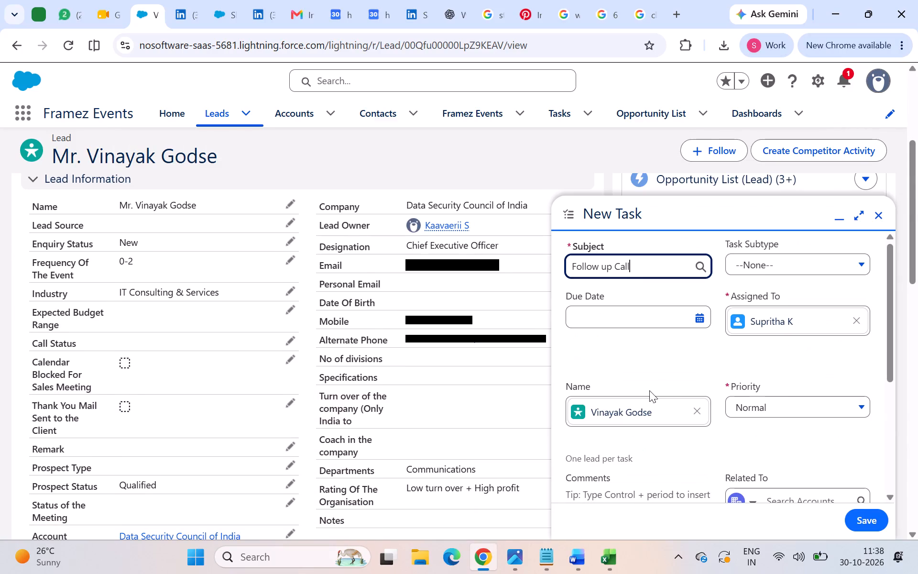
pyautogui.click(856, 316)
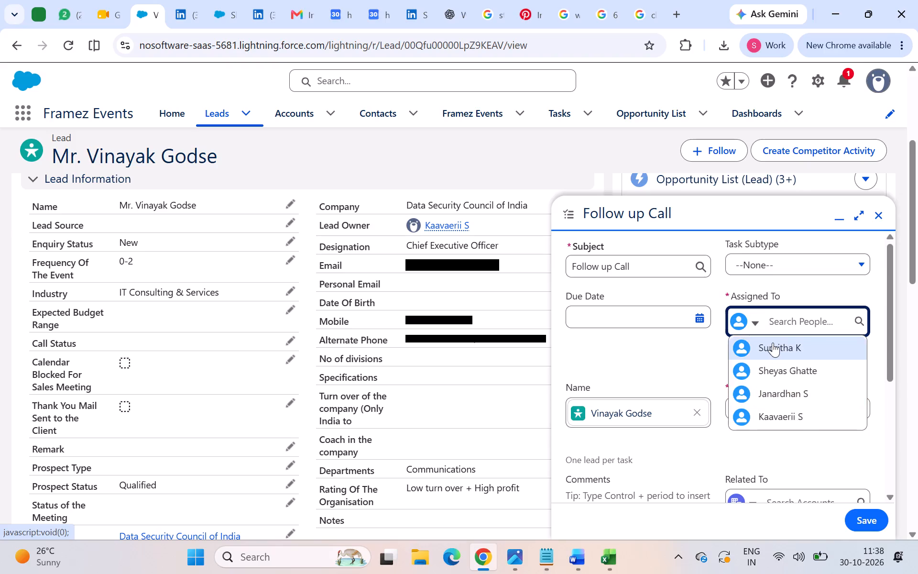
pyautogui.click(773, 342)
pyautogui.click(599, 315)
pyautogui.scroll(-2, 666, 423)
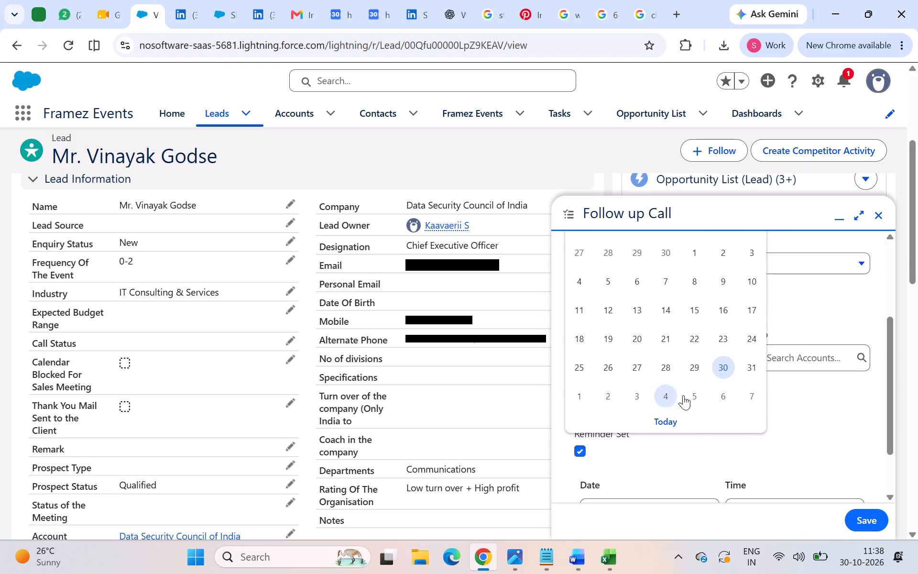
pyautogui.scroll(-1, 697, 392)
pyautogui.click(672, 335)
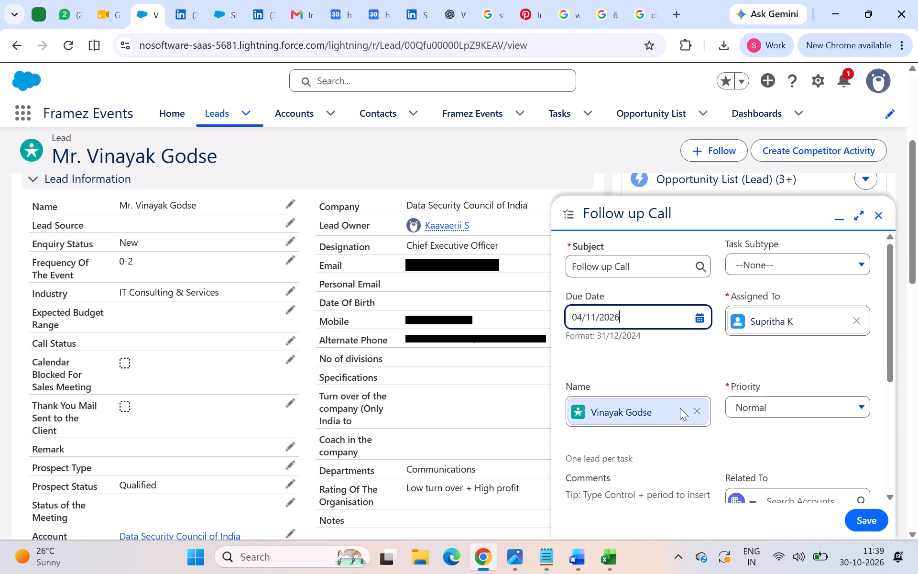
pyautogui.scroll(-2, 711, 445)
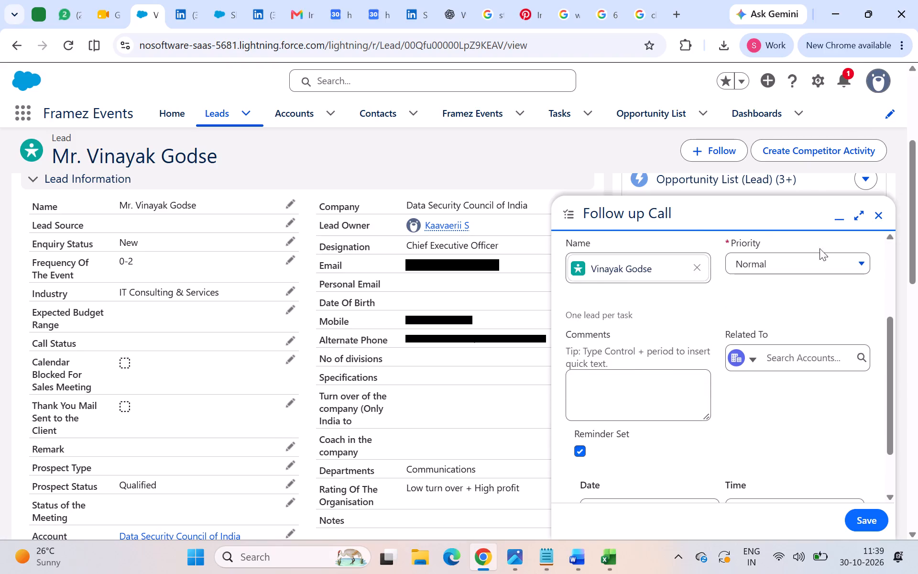
# Check the Walmart lead page briefly, and close the Data Security Council of India lead page without saving the drafted task.
pyautogui.click(221, 21)
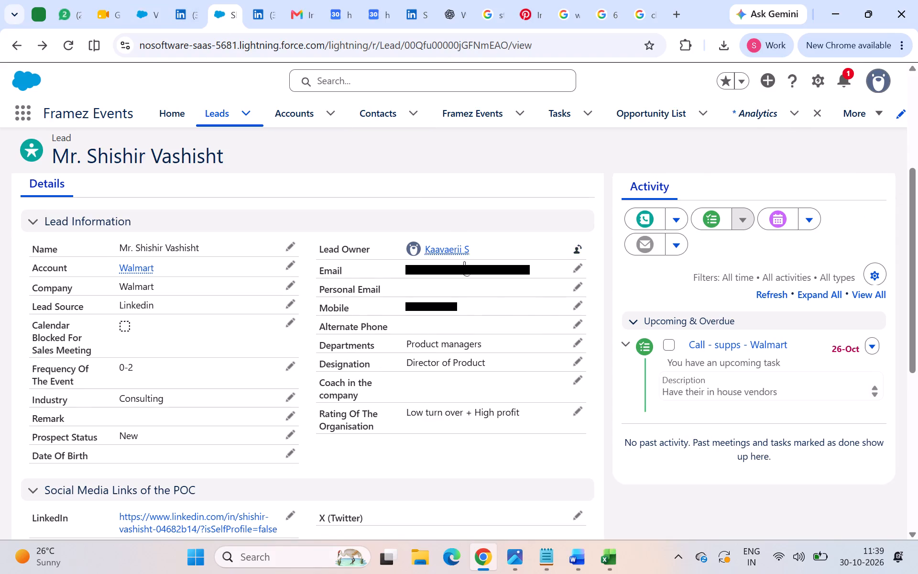
pyautogui.click(140, 6)
pyautogui.click(155, 15)
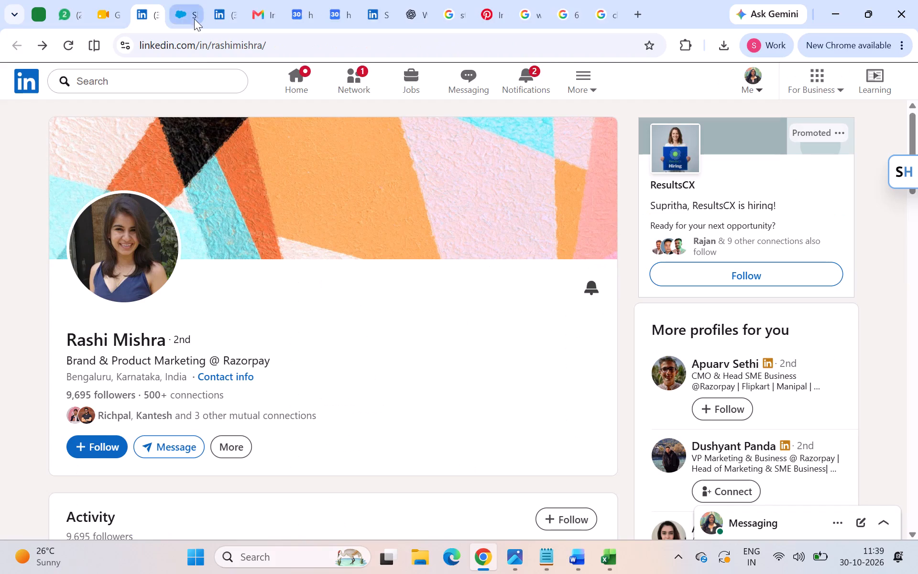
# On the Walmart lead, start a Follow up Call task due 05/11/2026, assigned to the current account holder.
pyautogui.click(176, 8)
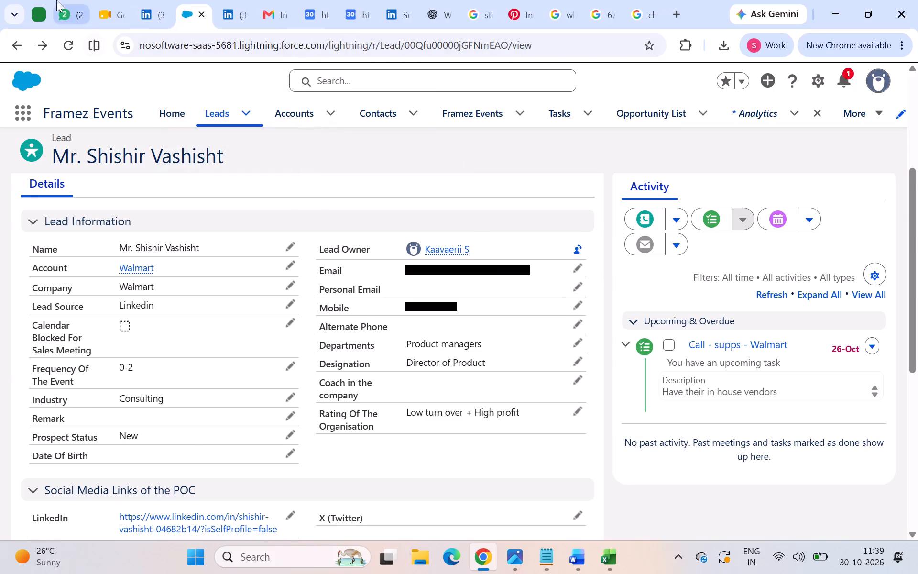
pyautogui.scroll(2, 791, 346)
pyautogui.click(723, 362)
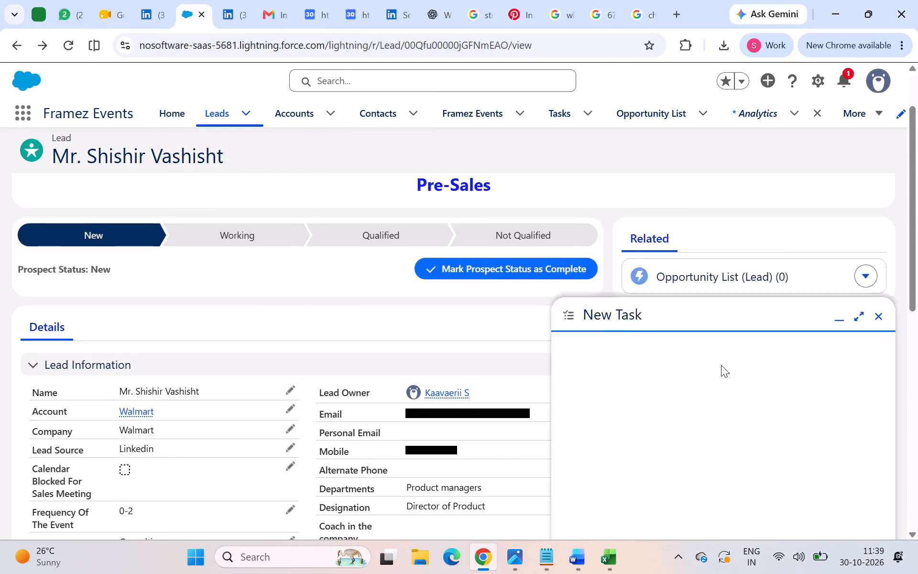
pyautogui.click(626, 260)
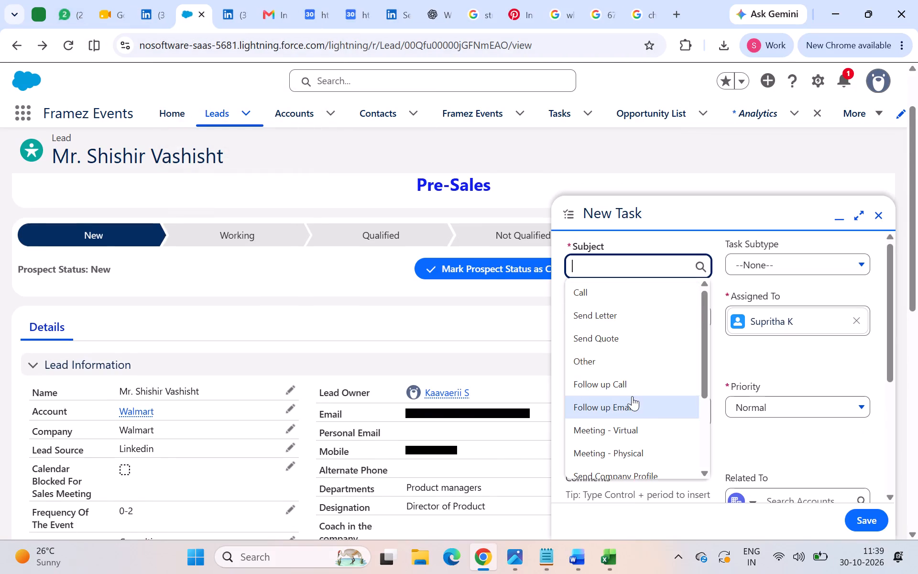
pyautogui.click(633, 386)
pyautogui.click(855, 325)
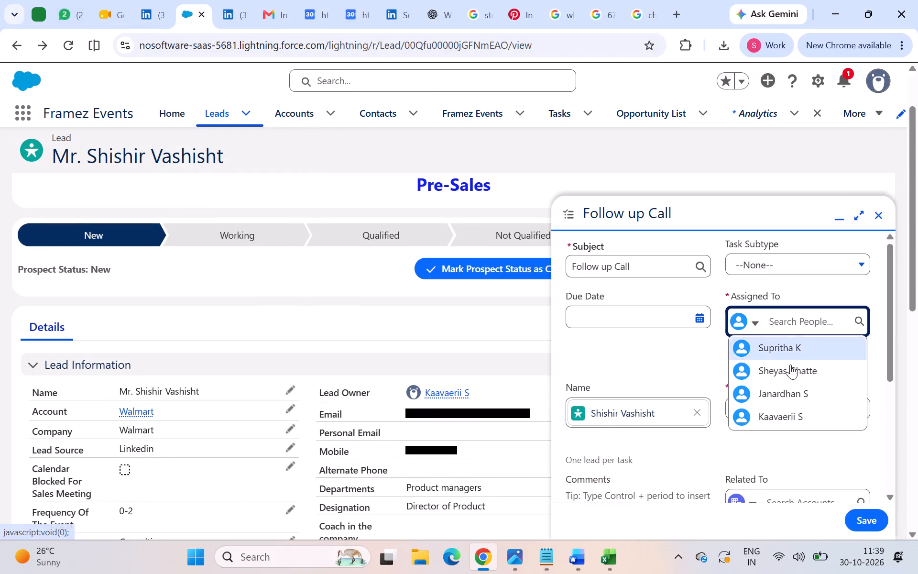
pyautogui.click(798, 357)
pyautogui.click(674, 319)
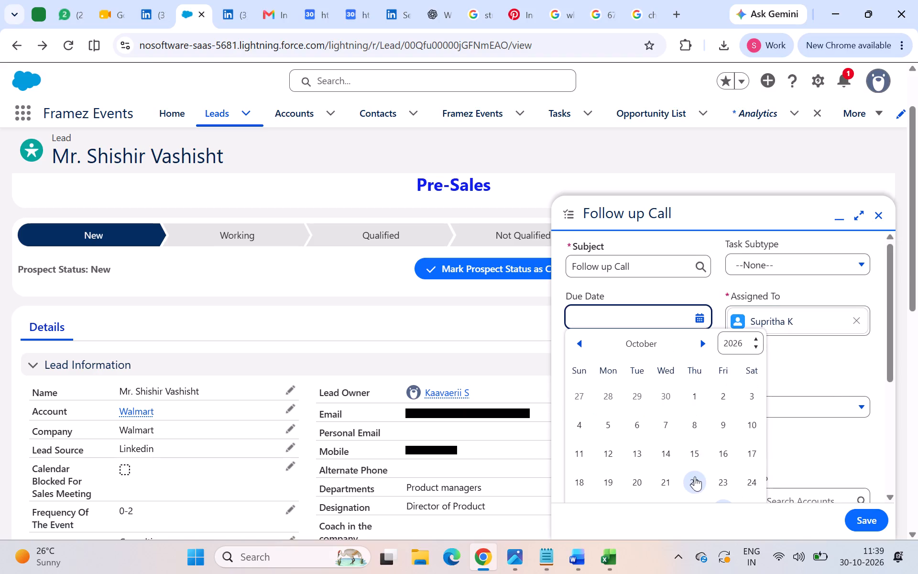
pyautogui.scroll(-2, 698, 476)
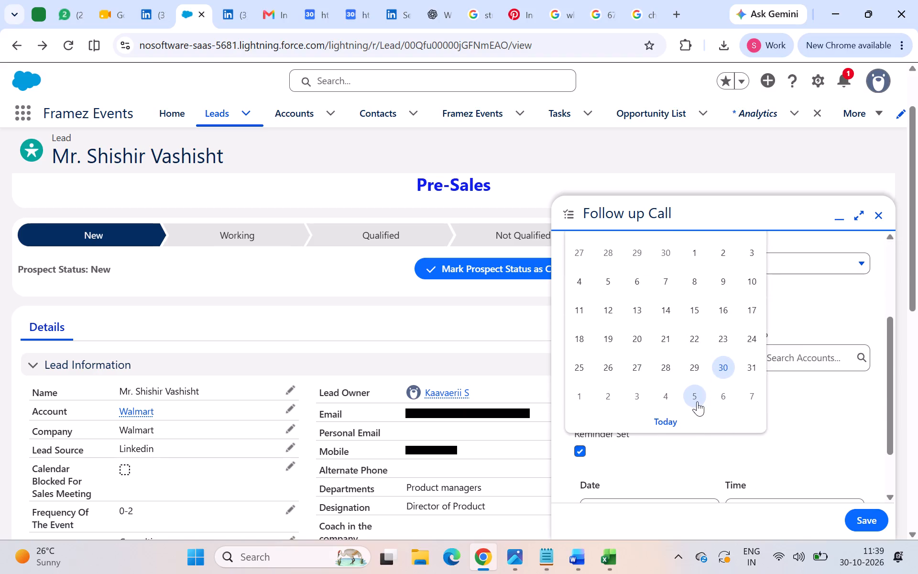
pyautogui.click(697, 401)
# Add the comment "1follow up and ask, i undestand they have in house vendors, but can we talk about our vast services" and save the task.
pyautogui.scroll(-2, 785, 447)
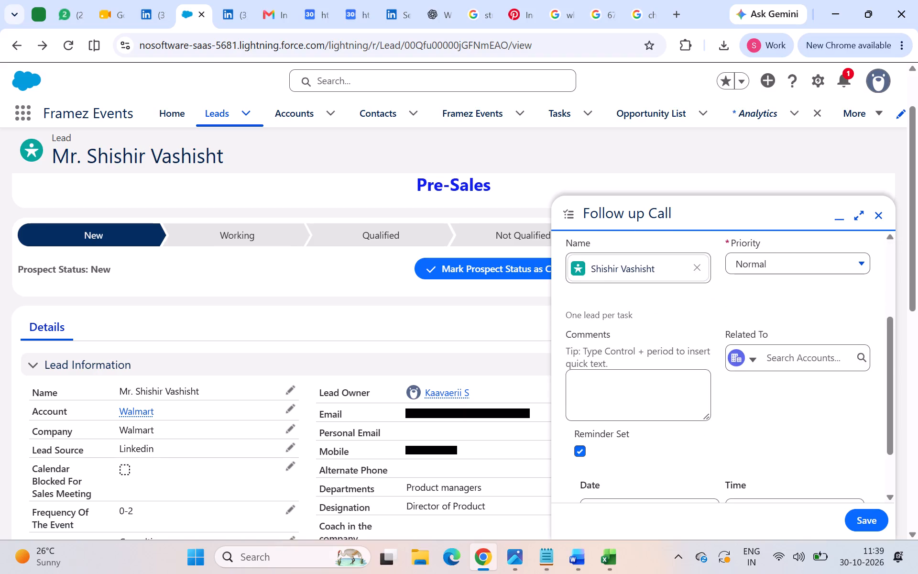
pyautogui.click(654, 400)
pyautogui.write('1follow up and ask, i unde')
pyautogui.write('stand they have in house vendo')
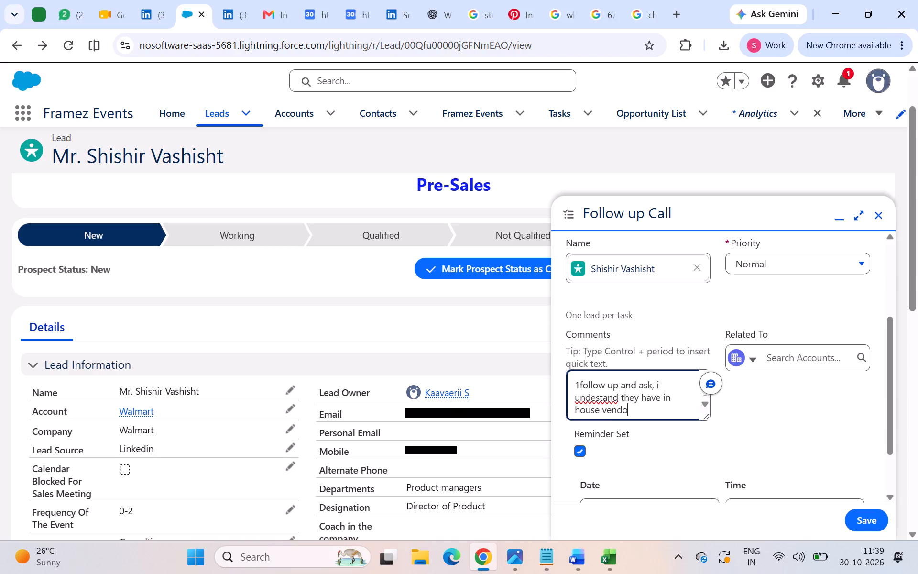
pyautogui.write('rs, but can we talk')
pyautogui.press('space')
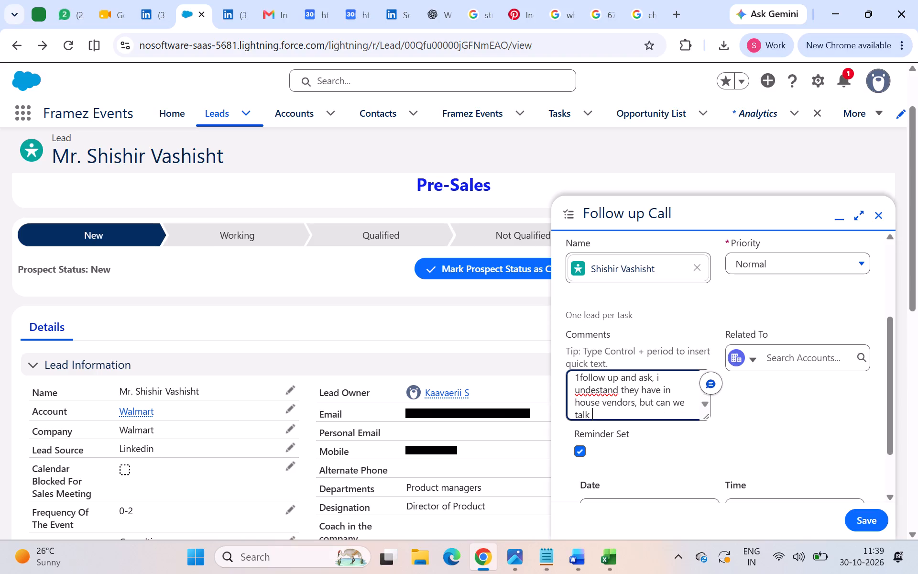
pyautogui.write('about our s')
pyautogui.press('BackSpace')
pyautogui.write('vast services')
pyautogui.press('space')
pyautogui.scroll(-1, 827, 462)
pyautogui.click(863, 522)
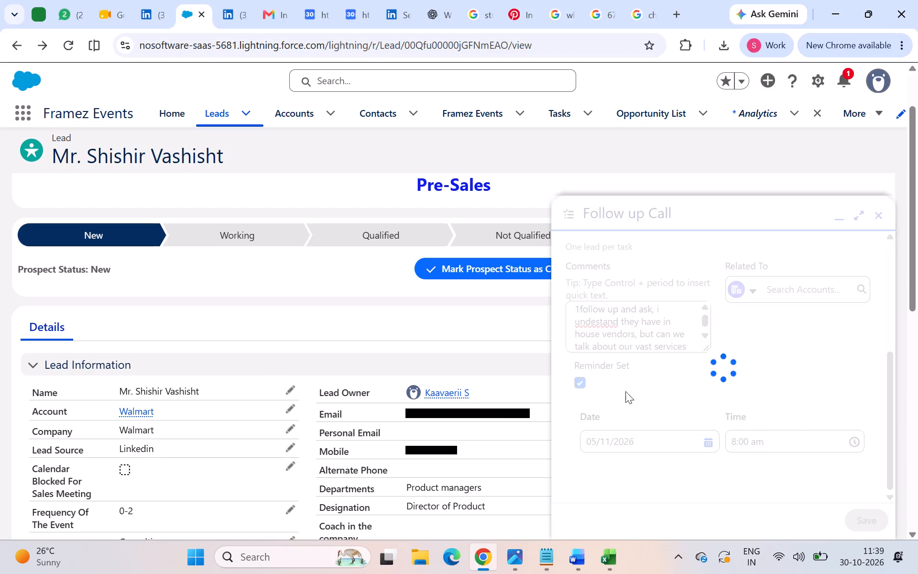
# Check the description of the Call - supps - Walmart task on the lead, and return to browse the Overdue Tasks list.
pyautogui.scroll(-4, 758, 470)
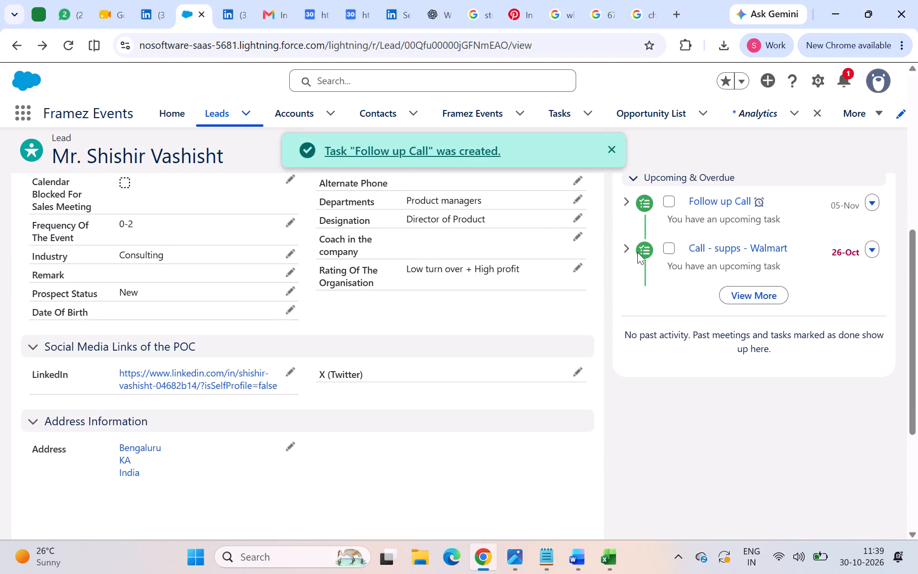
pyautogui.click(627, 250)
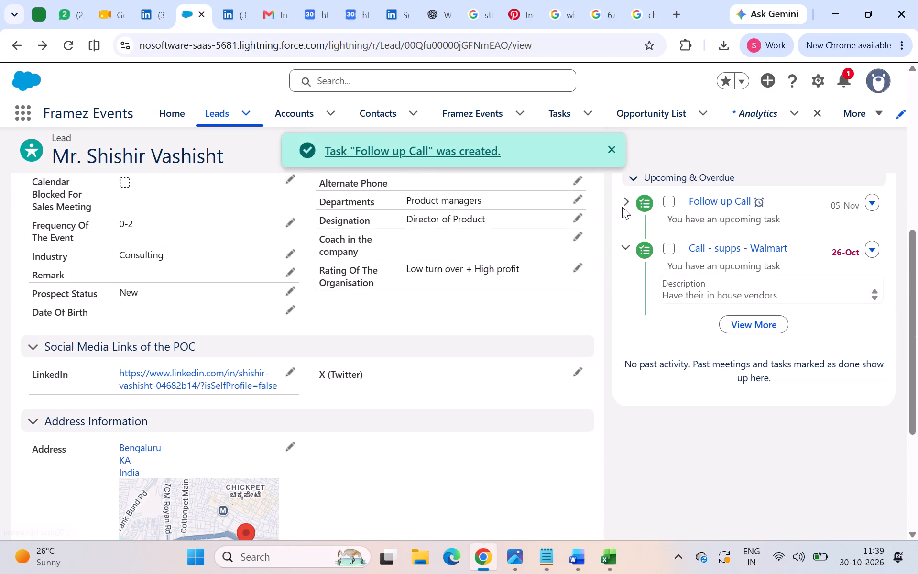
pyautogui.click(16, 50)
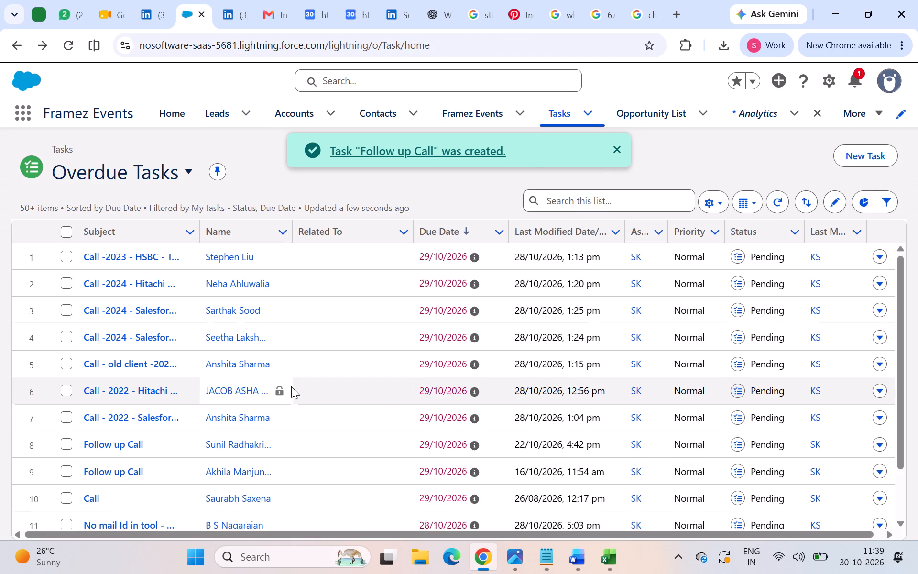
pyautogui.scroll(-3, 291, 386)
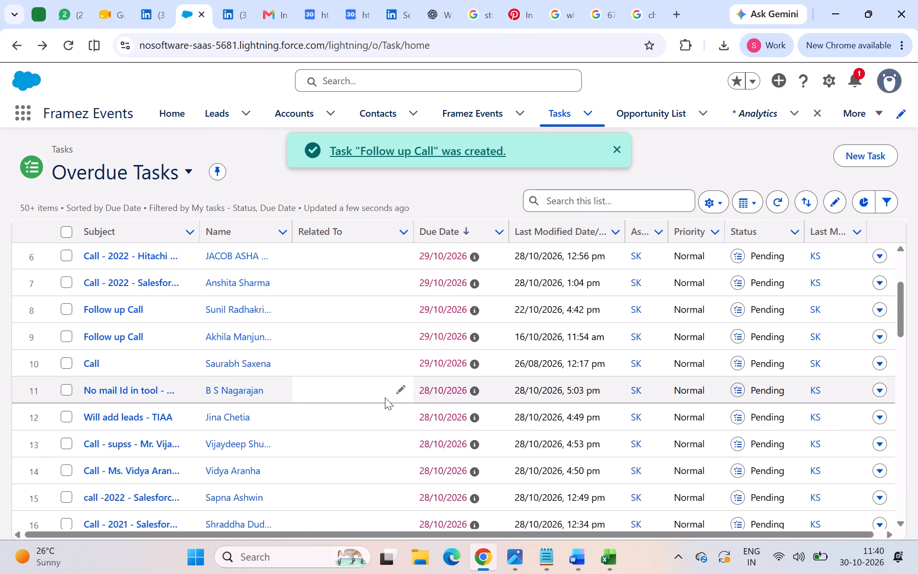
pyautogui.scroll(-3, 439, 397)
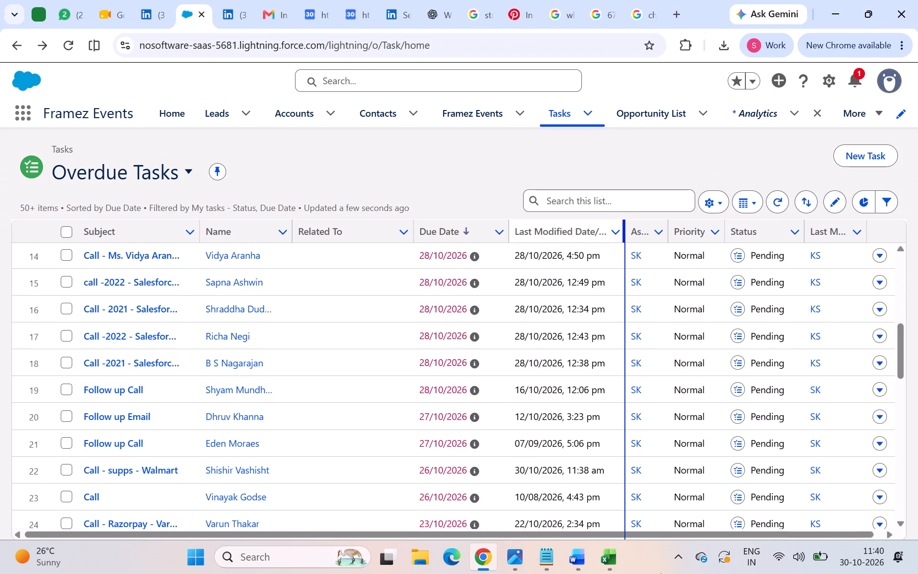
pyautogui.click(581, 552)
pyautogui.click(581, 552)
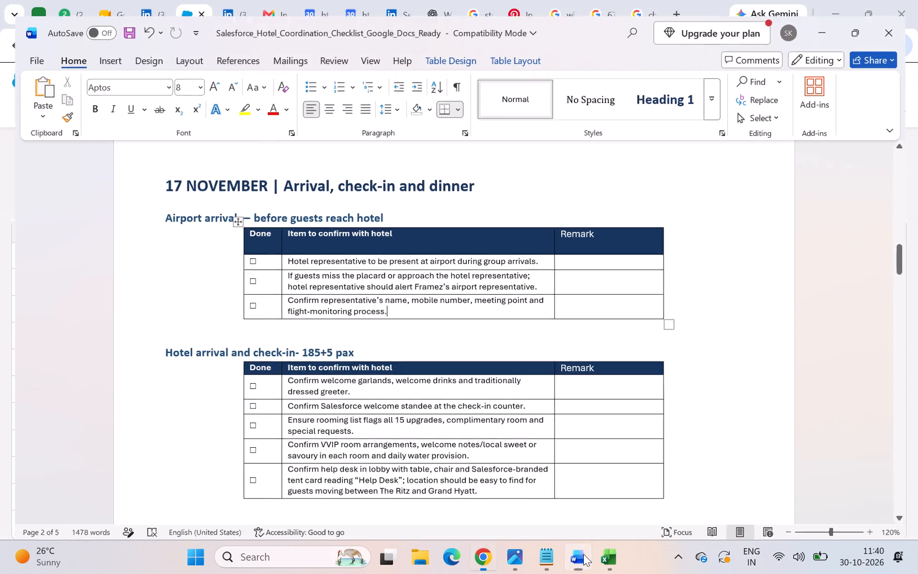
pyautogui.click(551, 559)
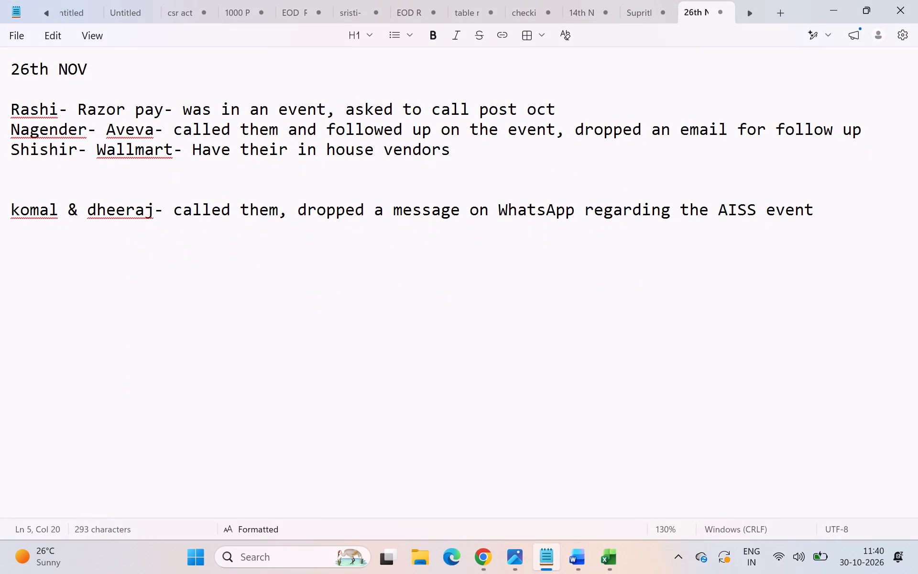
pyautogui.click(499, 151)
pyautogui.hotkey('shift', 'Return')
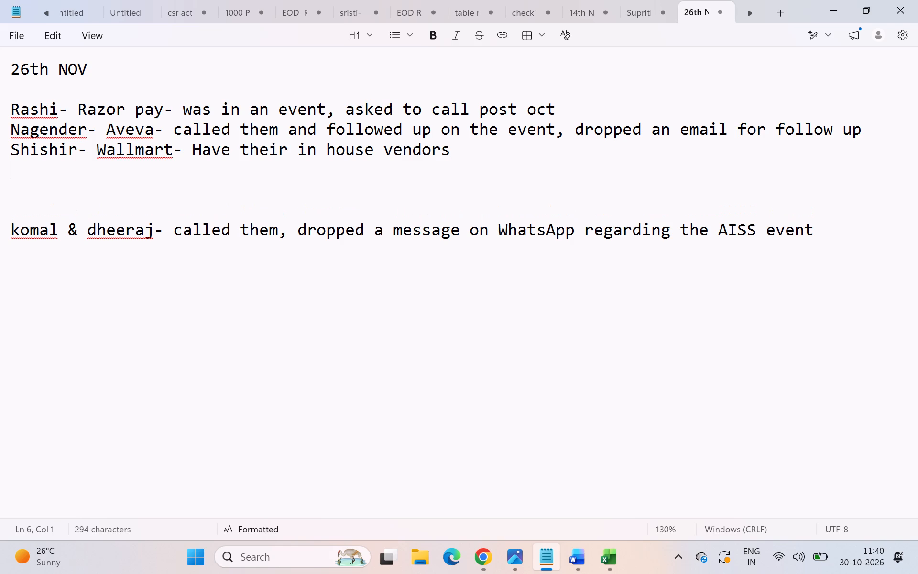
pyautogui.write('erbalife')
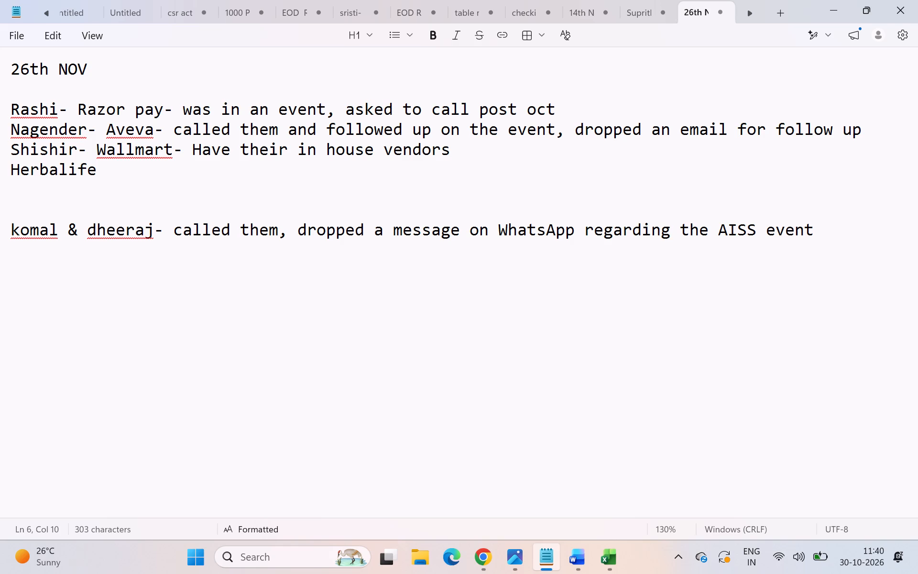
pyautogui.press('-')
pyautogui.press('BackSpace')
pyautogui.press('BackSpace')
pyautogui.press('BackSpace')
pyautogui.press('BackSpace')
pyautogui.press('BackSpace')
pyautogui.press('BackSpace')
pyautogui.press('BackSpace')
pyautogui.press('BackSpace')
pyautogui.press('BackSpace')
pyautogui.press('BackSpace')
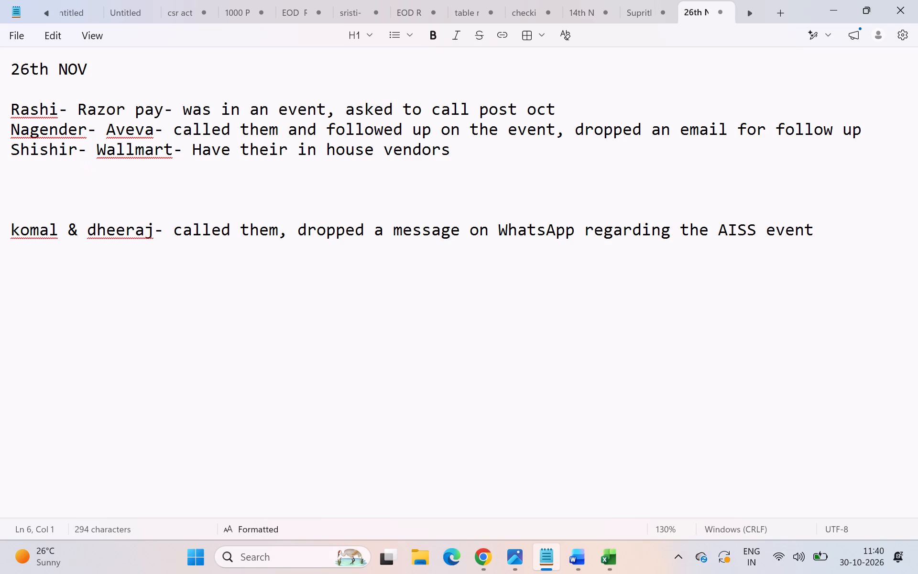
# Select the "26th NOV" date heading in the Notepad call notes.
pyautogui.tripleClick(98, 62)
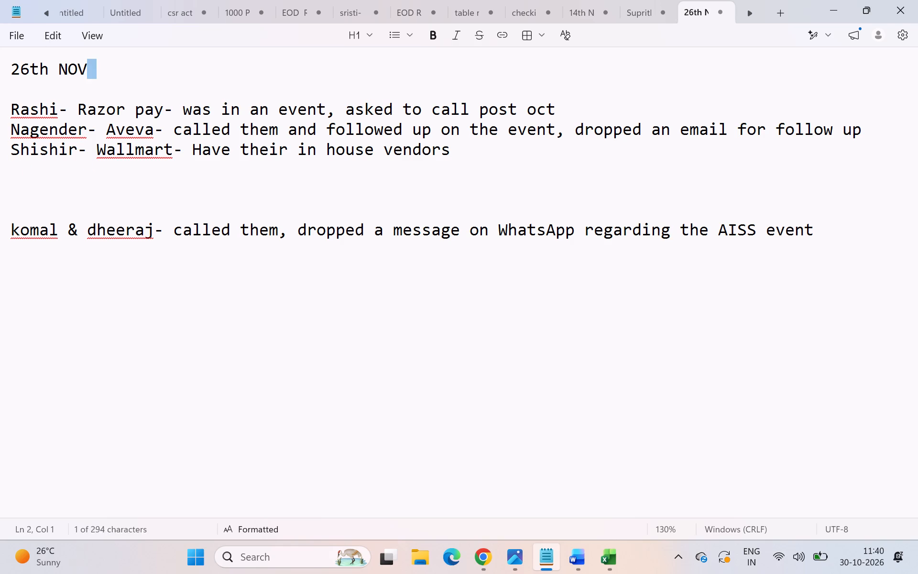
pyautogui.click(98, 62)
pyautogui.moveTo(90, 65); pyautogui.dragTo(0, 85)
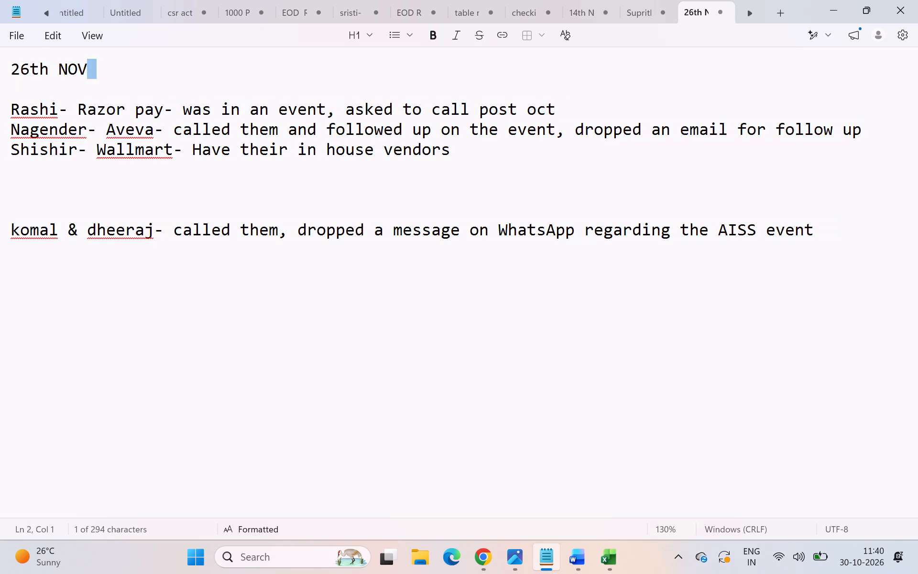
# Copy the "26th NOV" heading to the line above the WhatsApp AISS event entry and change the copy to "27th NOV".
pyautogui.moveTo(0, 85); pyautogui.dragTo(10, 72)
pyautogui.hotkey('ctrl', 'c')
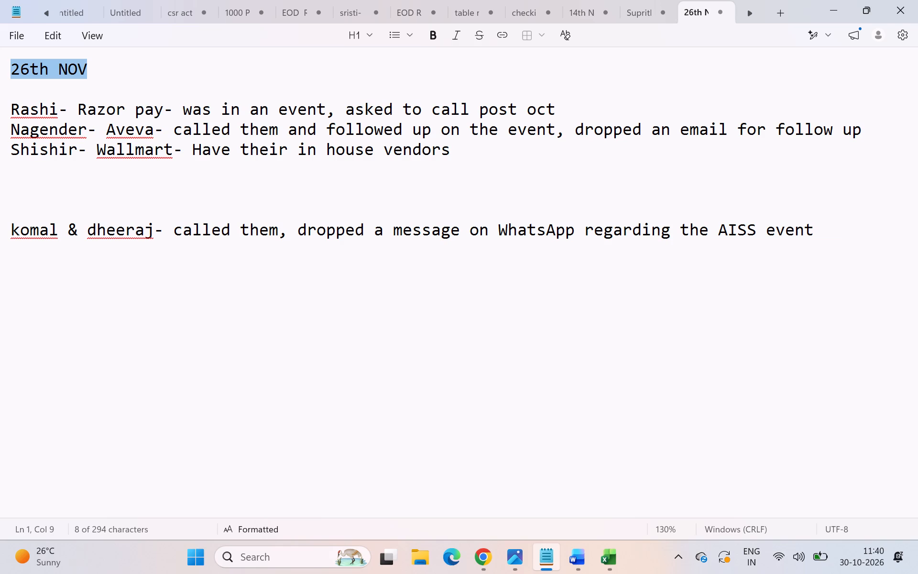
pyautogui.click(27, 206)
pyautogui.hotkey('ctrl', 'v')
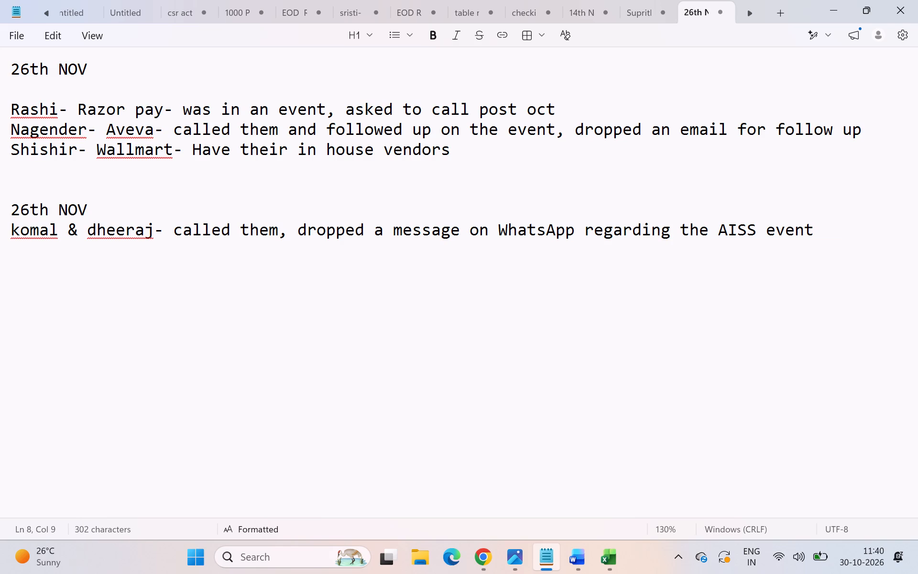
pyautogui.click(28, 214)
pyautogui.press('BackSpace')
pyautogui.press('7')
pyautogui.click(34, 271)
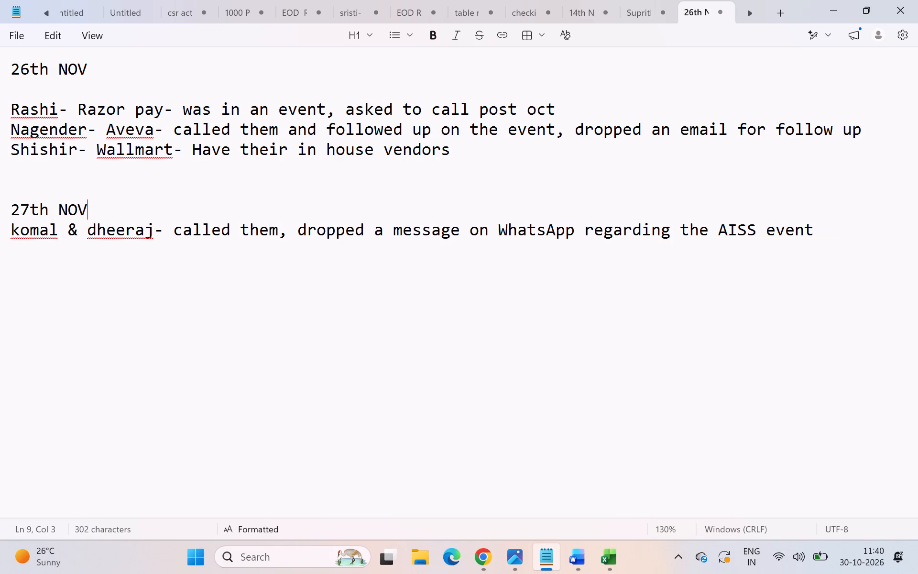
# Start a new line after the AISS event entry in the call notes.
pyautogui.click(843, 214)
pyautogui.click(828, 237)
pyautogui.hotkey('shift', 'Return')
# Return to the Overdue Tasks list in Chrome, open the Reckitt lead with the Follow up Email task due 27/10/2026, and review its activity history.
pyautogui.click(832, 6)
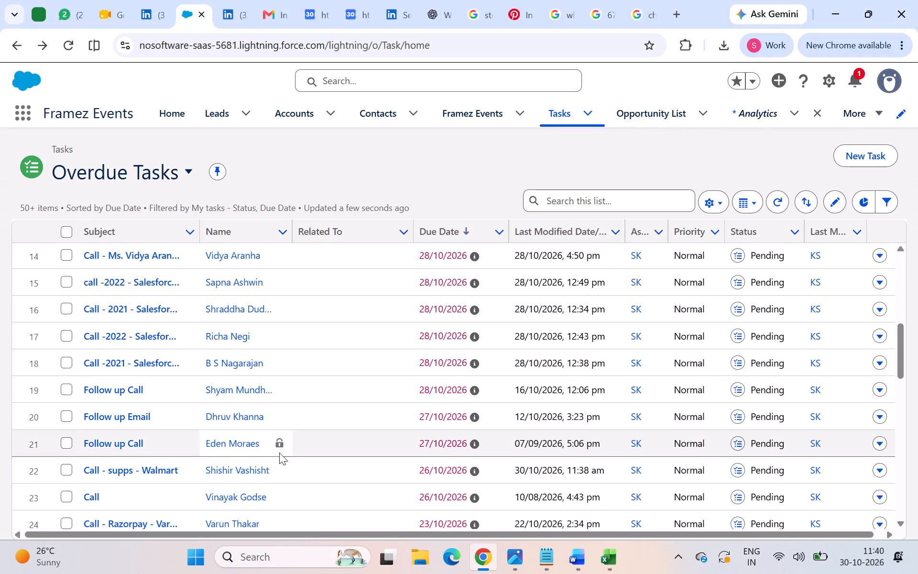
pyautogui.click(241, 419)
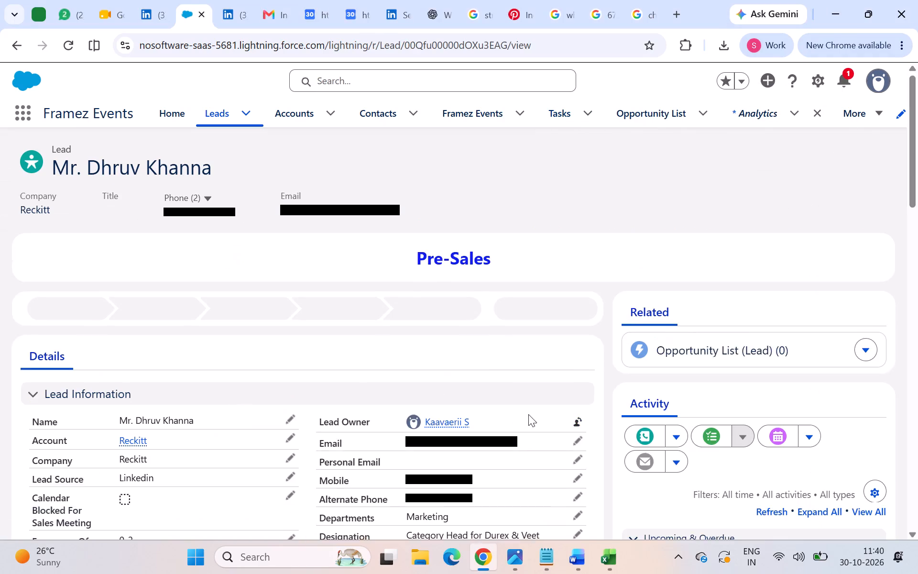
pyautogui.scroll(-4, 528, 414)
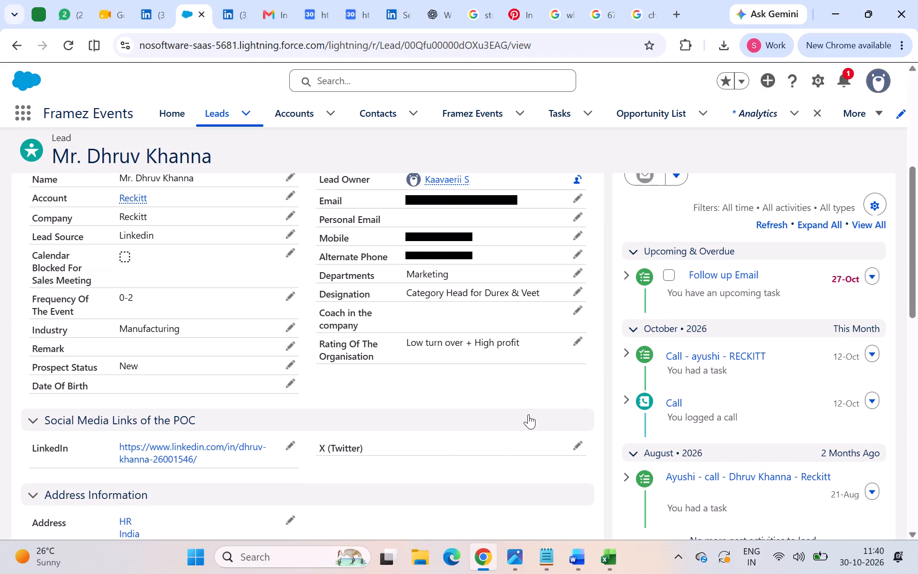
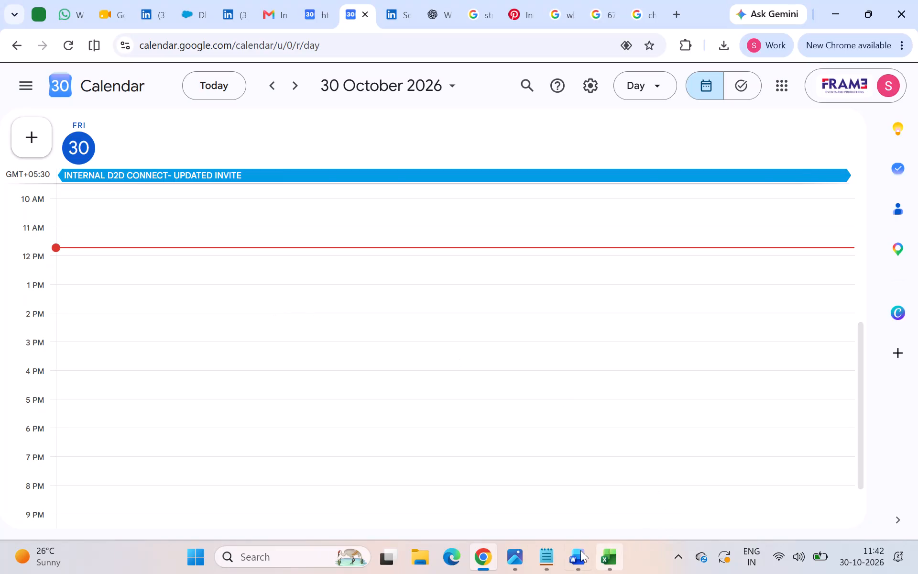
# Switch to Notepad to check the 26th and 27th NOV call notes, and return to the calendar in Chrome.
pyautogui.click(563, 550)
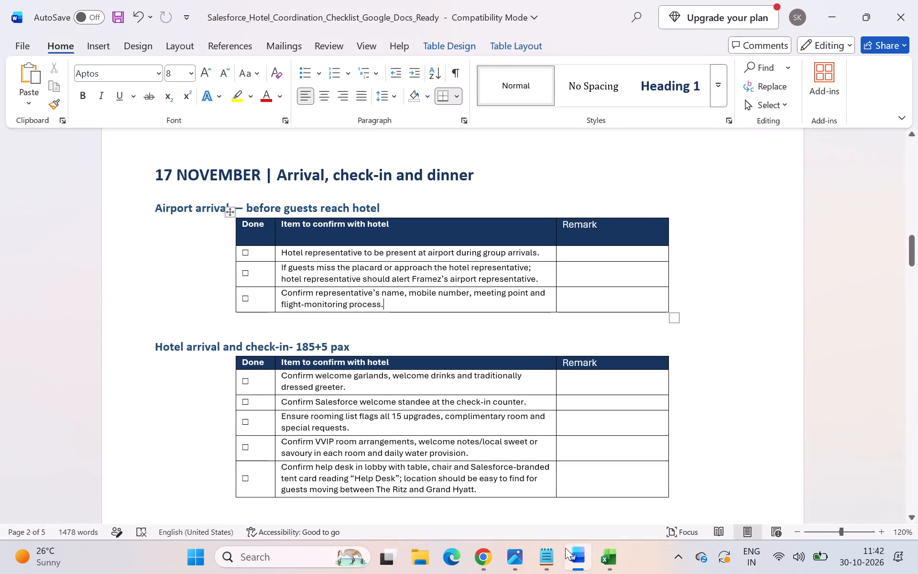
pyautogui.click(544, 553)
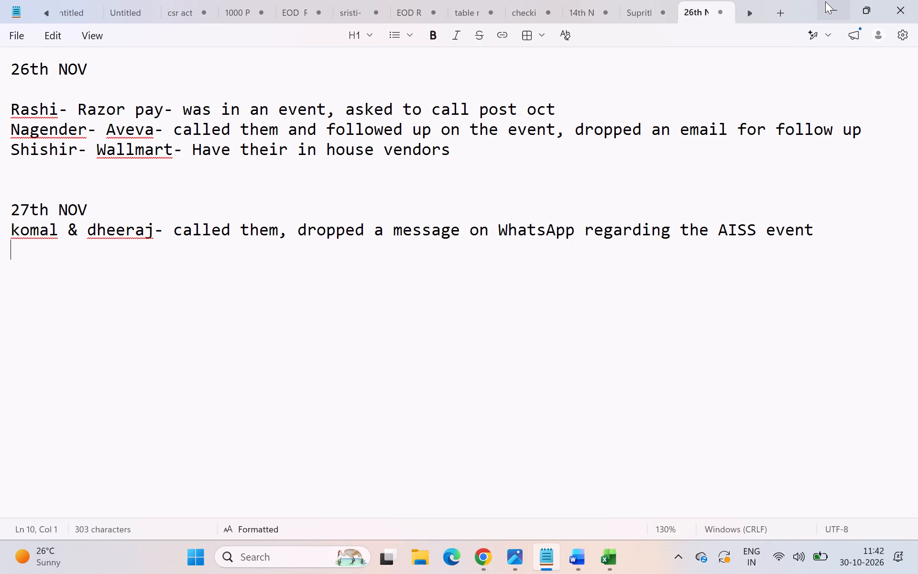
pyautogui.click(825, 1)
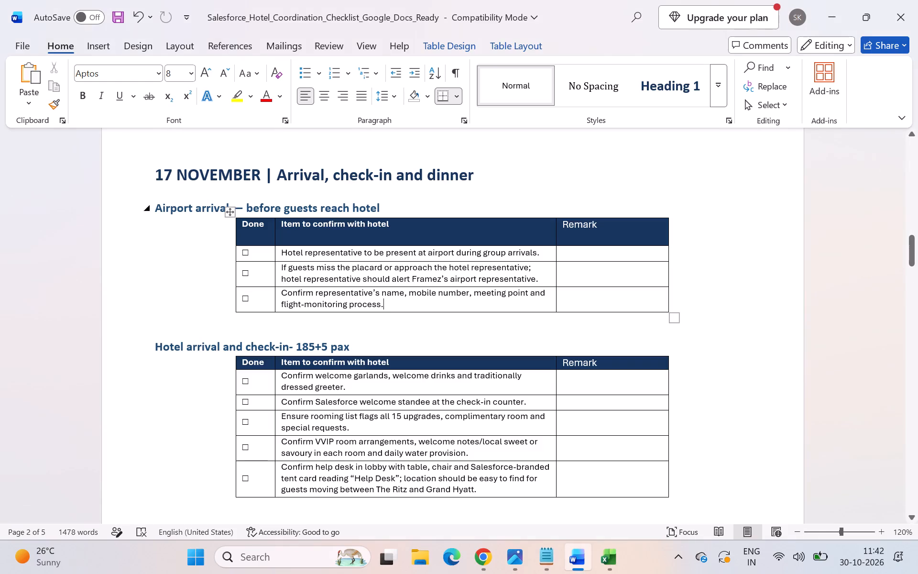
pyautogui.click(842, 6)
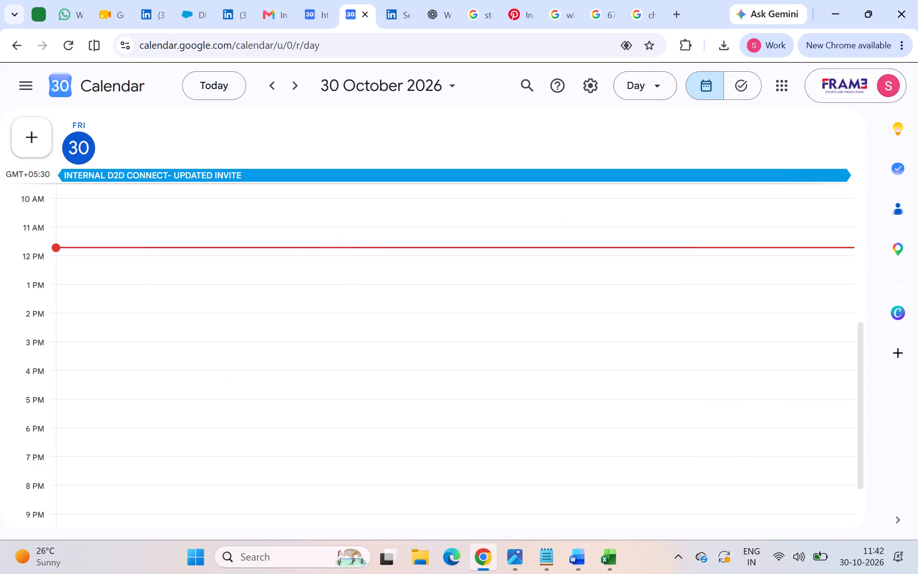
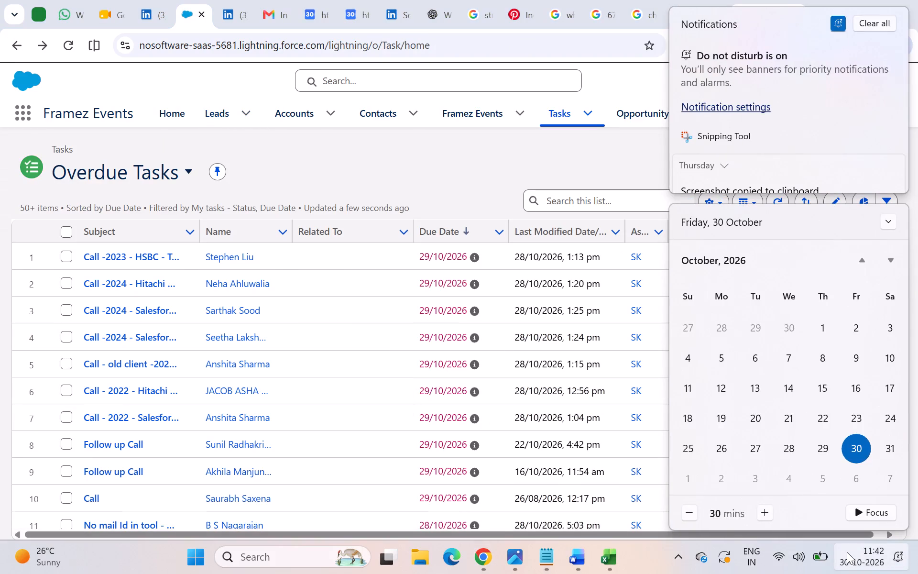
# Dismiss the calendar and open the Reckitt lead linked to the Follow up Email task due 27/10/2026 in Overdue Tasks.
pyautogui.click(847, 552)
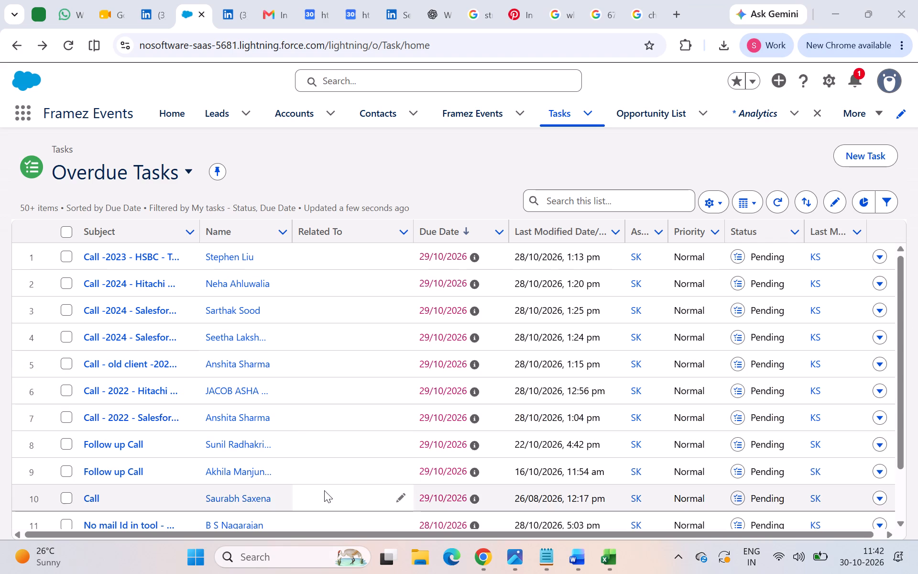
pyautogui.scroll(3, 334, 486)
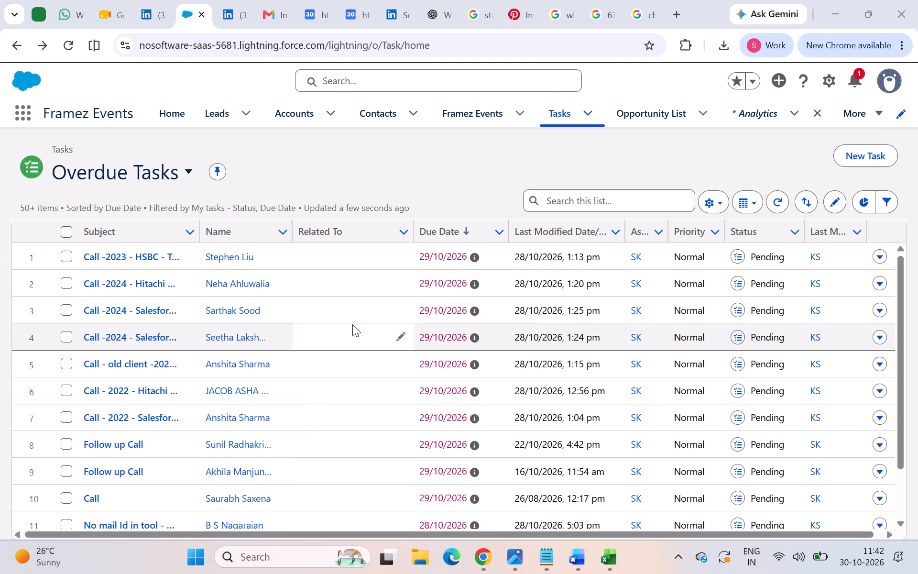
pyautogui.scroll(-4, 401, 404)
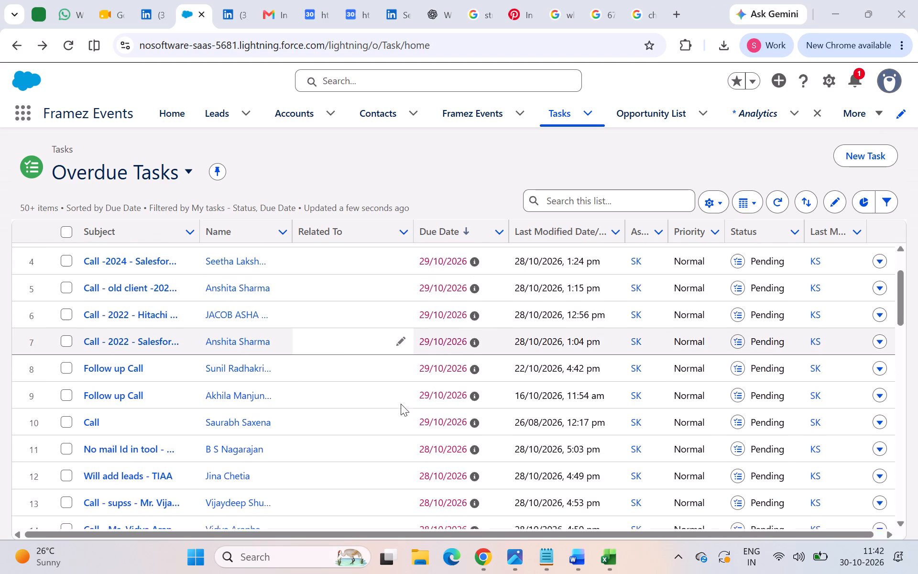
pyautogui.scroll(-3, 401, 404)
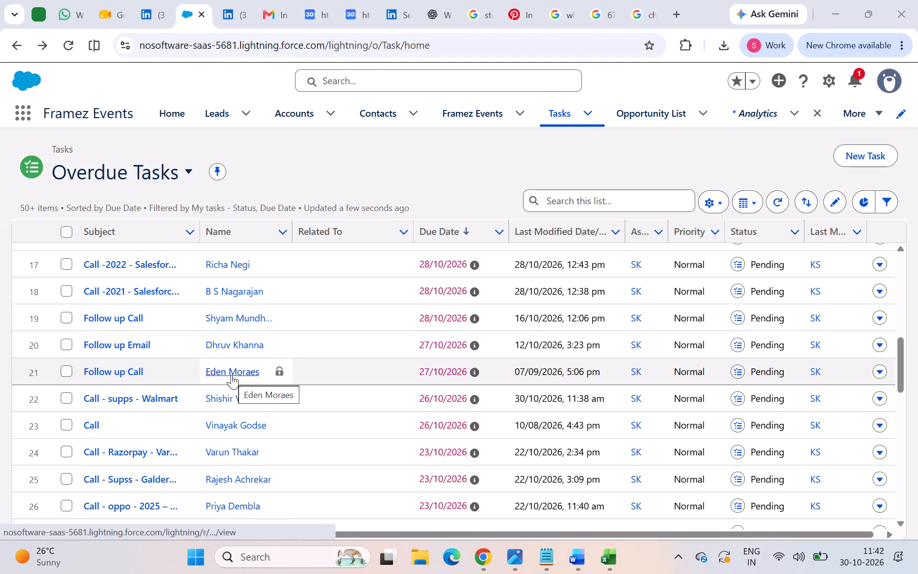
pyautogui.click(227, 350)
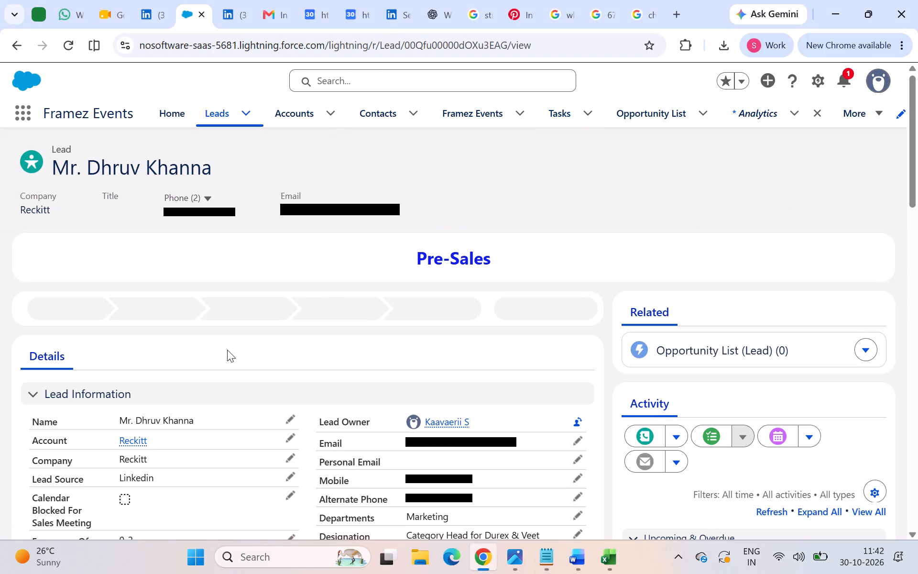
# Look over the Reckitt lead's record, and return to the Overdue Tasks list.
pyautogui.scroll(-3, 227, 350)
pyautogui.click(7, 55)
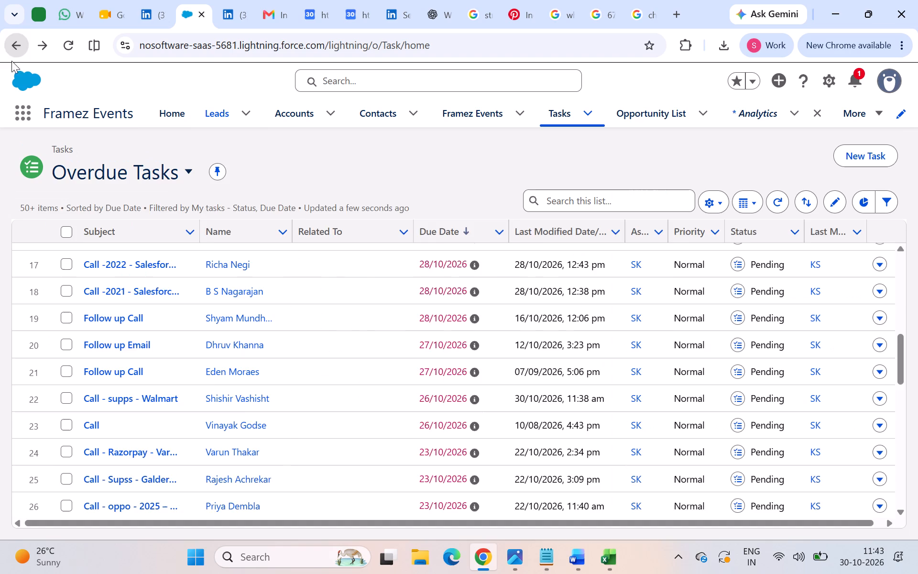
# Switch to the Old Clients workbook in Excel and, from the December sheet, go to All Data to review past client events and opportunities.
pyautogui.click(606, 564)
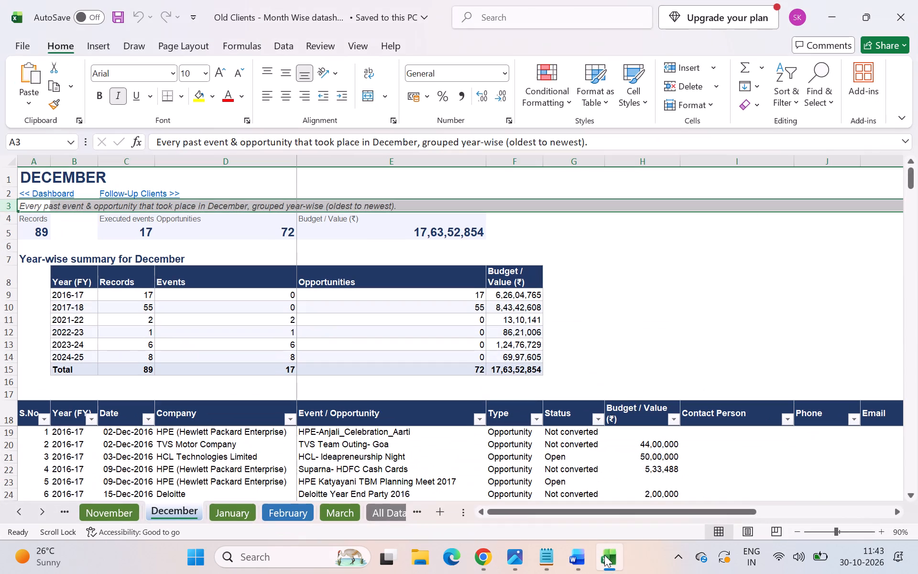
pyautogui.scroll(-3, 291, 405)
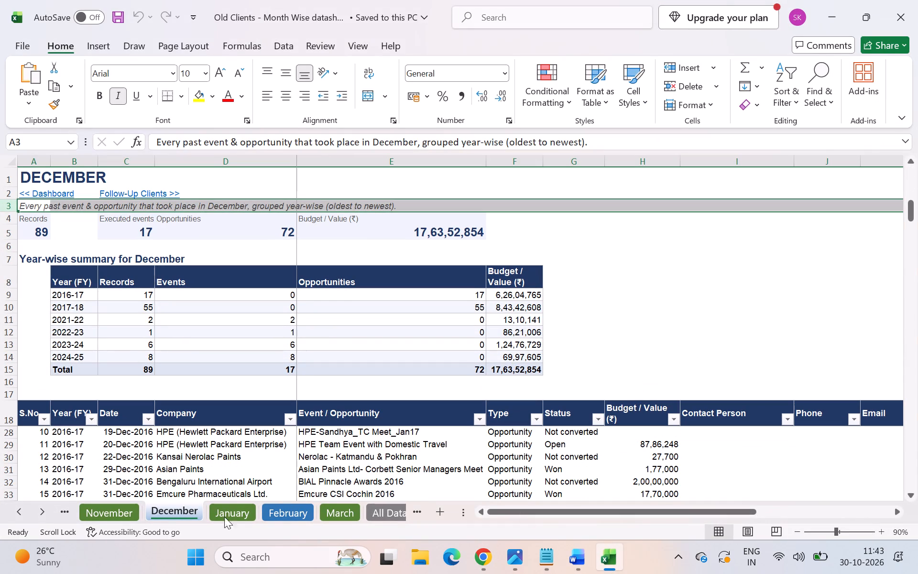
pyautogui.click(390, 519)
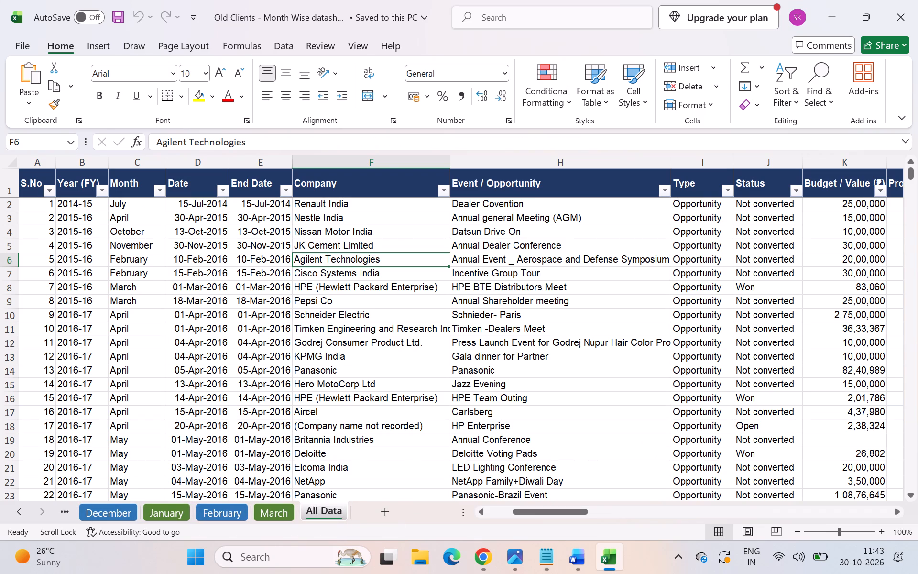
pyautogui.scroll(1, 368, 396)
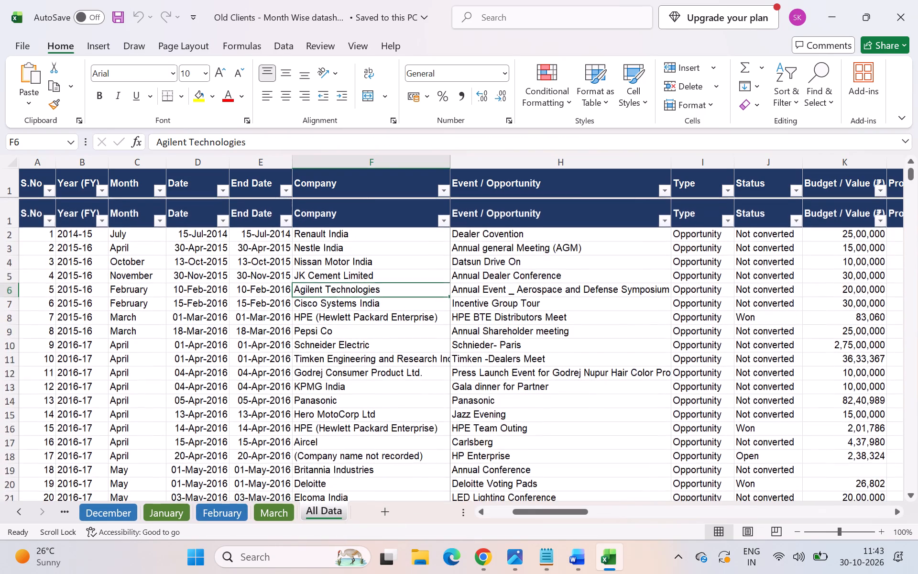
pyautogui.hscroll(-10, 369, 395)
pyautogui.hscroll(1, 369, 395)
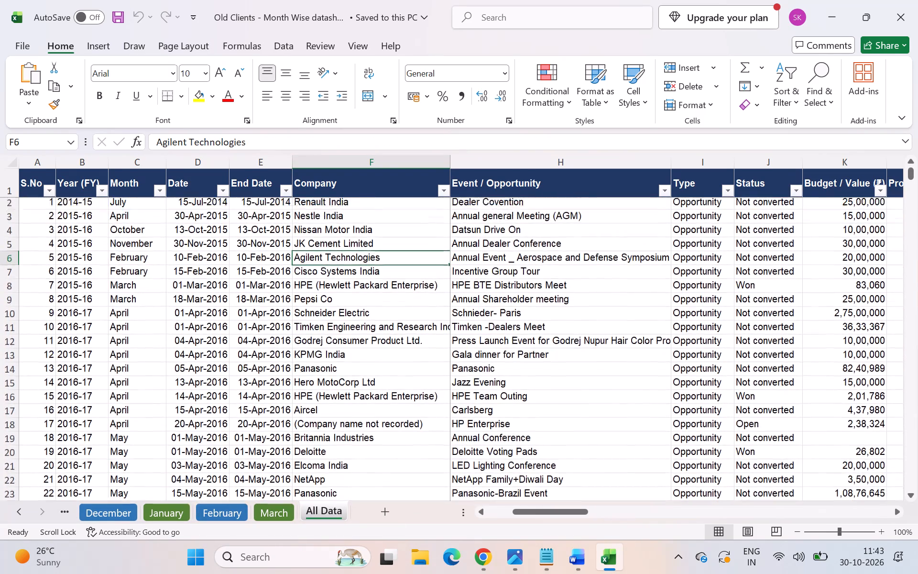
pyautogui.hscroll(2, 369, 395)
pyautogui.scroll(-8, 369, 395)
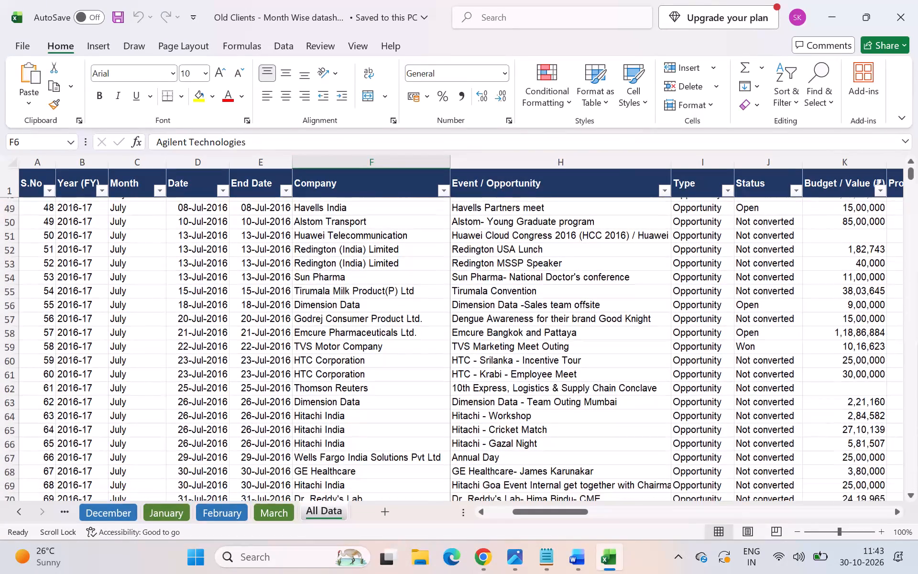
pyautogui.scroll(-8, 370, 395)
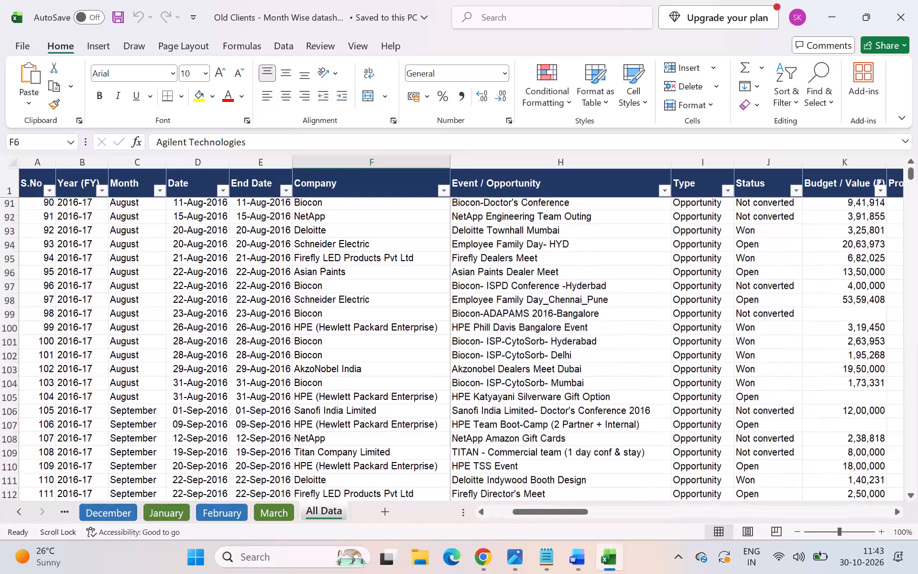
pyautogui.scroll(-7, 370, 395)
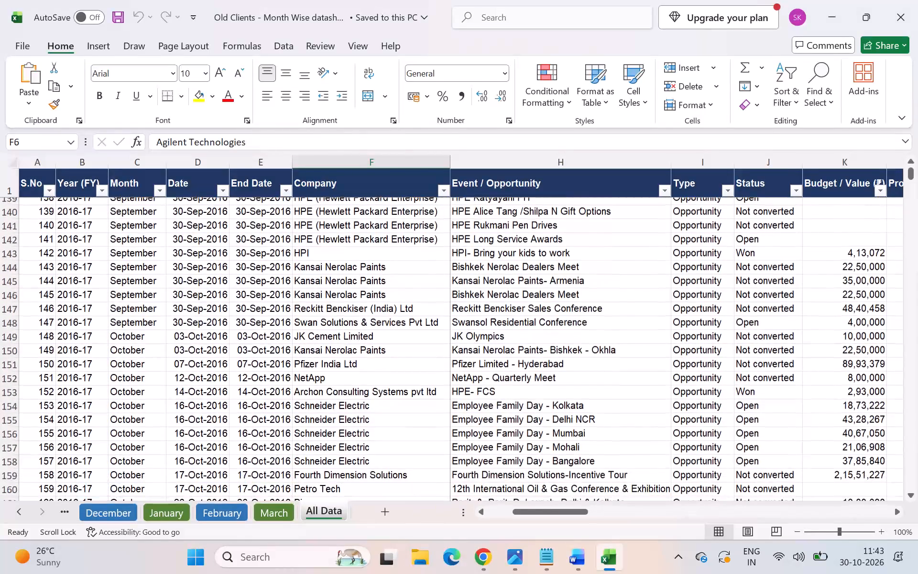
pyautogui.scroll(-3, 371, 393)
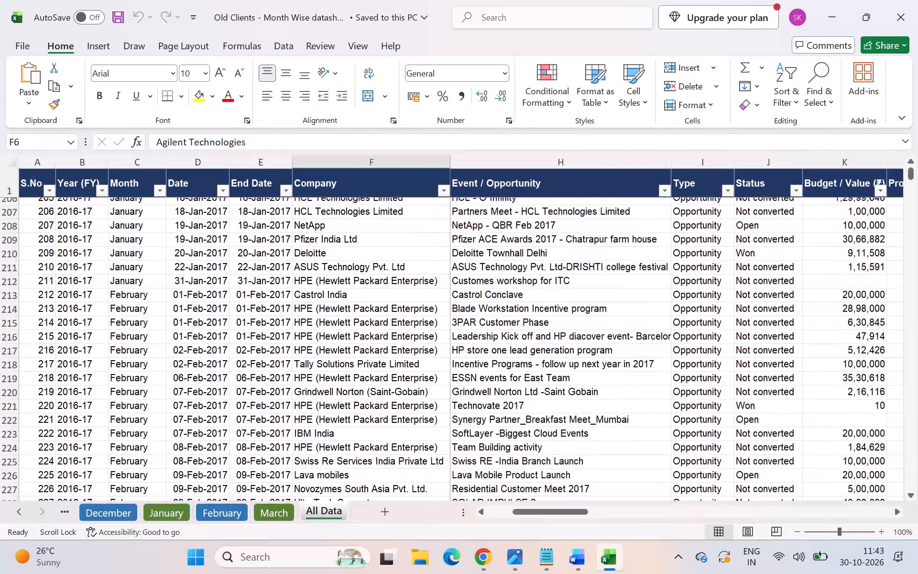
pyautogui.scroll(-2, 371, 393)
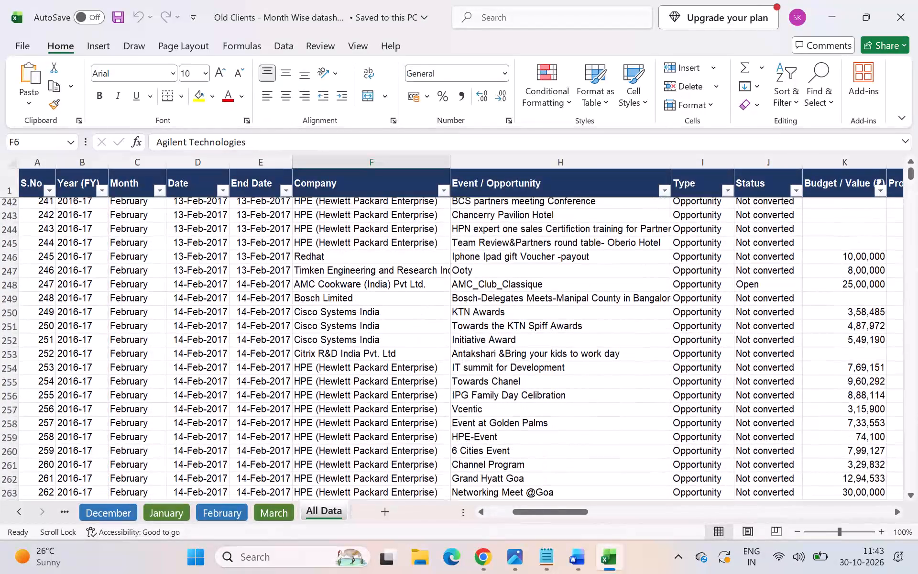
pyautogui.scroll(-1, 371, 393)
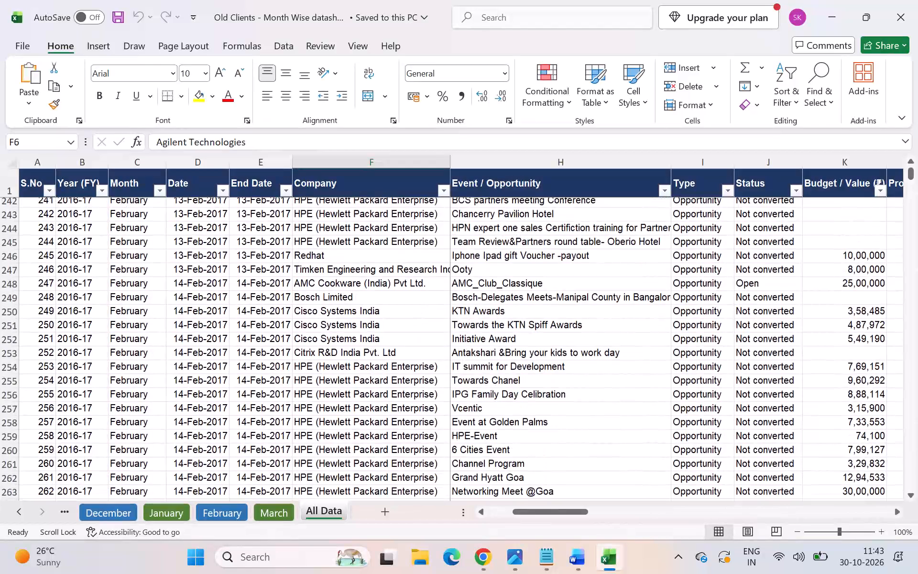
pyautogui.scroll(-1, 373, 383)
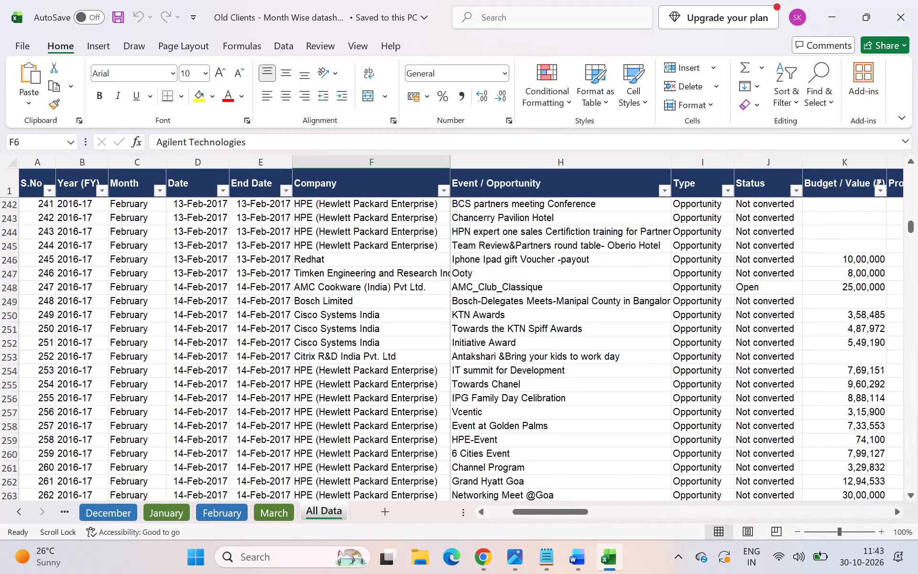
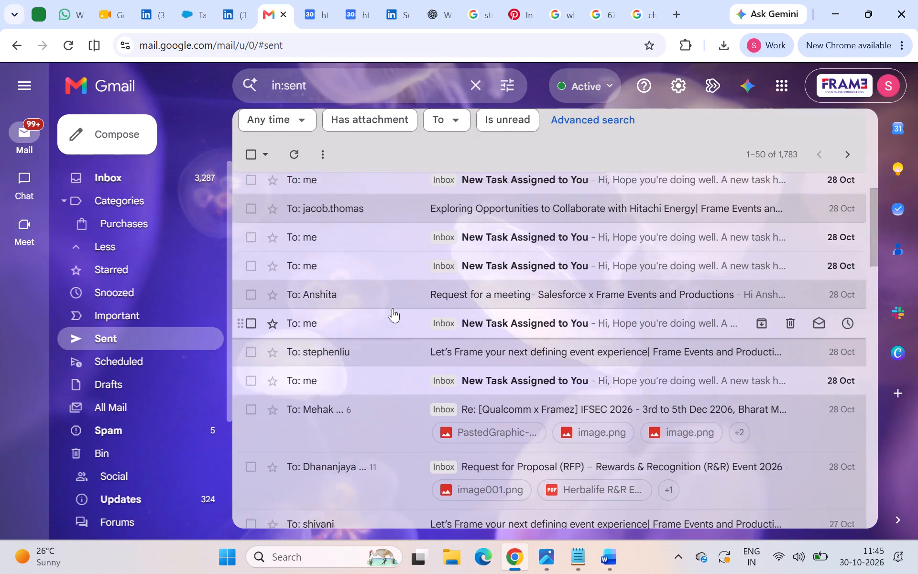
pyautogui.scroll(4, 393, 308)
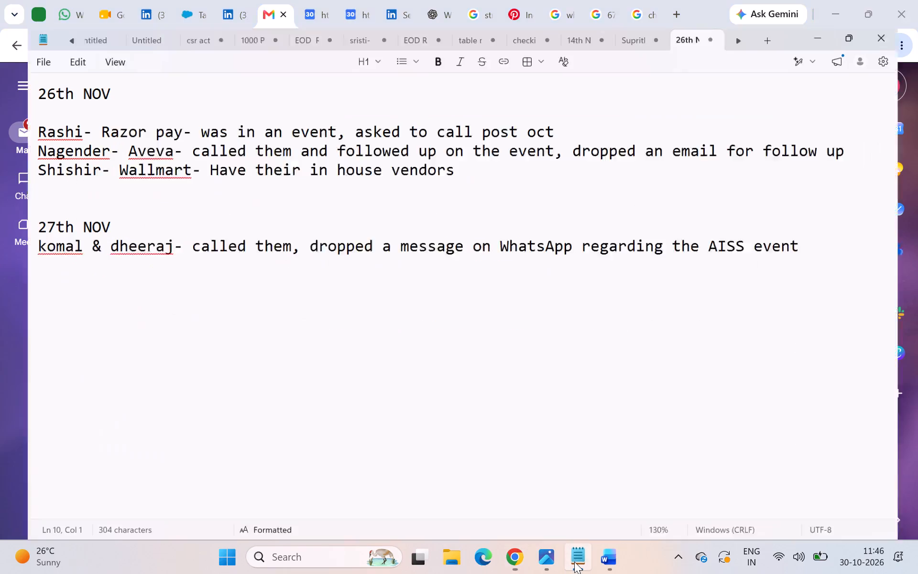
pyautogui.moveTo(56, 241); pyautogui.dragTo(53, 248)
pyautogui.click(52, 249)
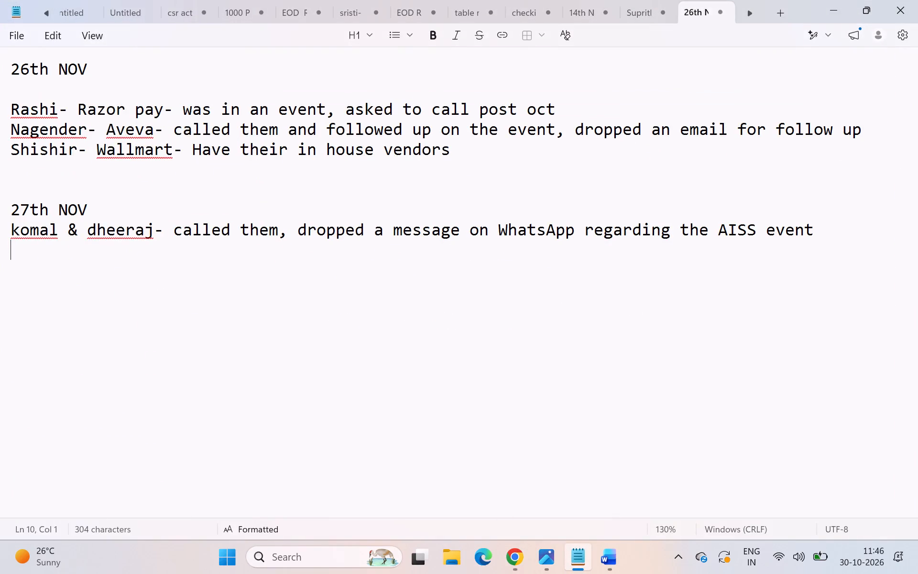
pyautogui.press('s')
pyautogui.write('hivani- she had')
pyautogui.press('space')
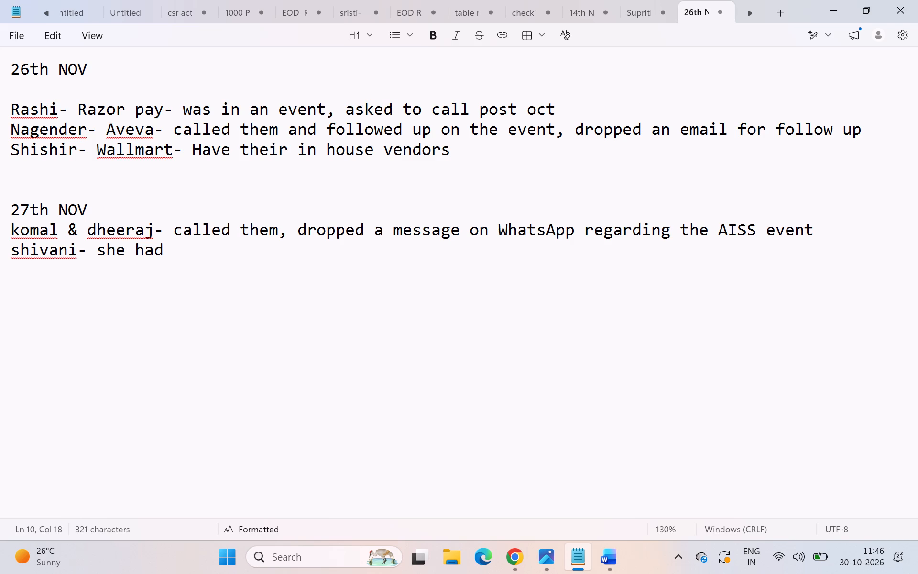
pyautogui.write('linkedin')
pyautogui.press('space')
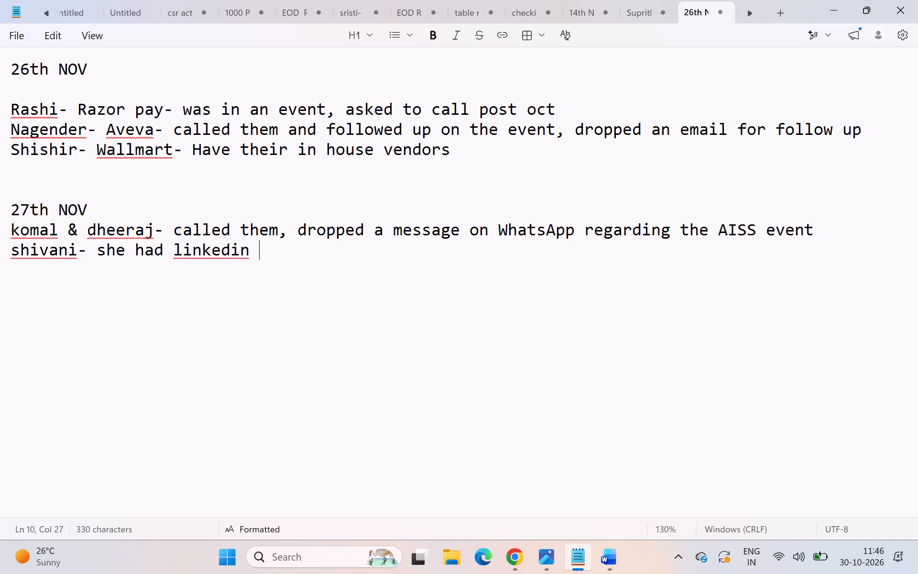
# Add the word "requirement" after "she had linkedin" in the last call note under 27th NOV.
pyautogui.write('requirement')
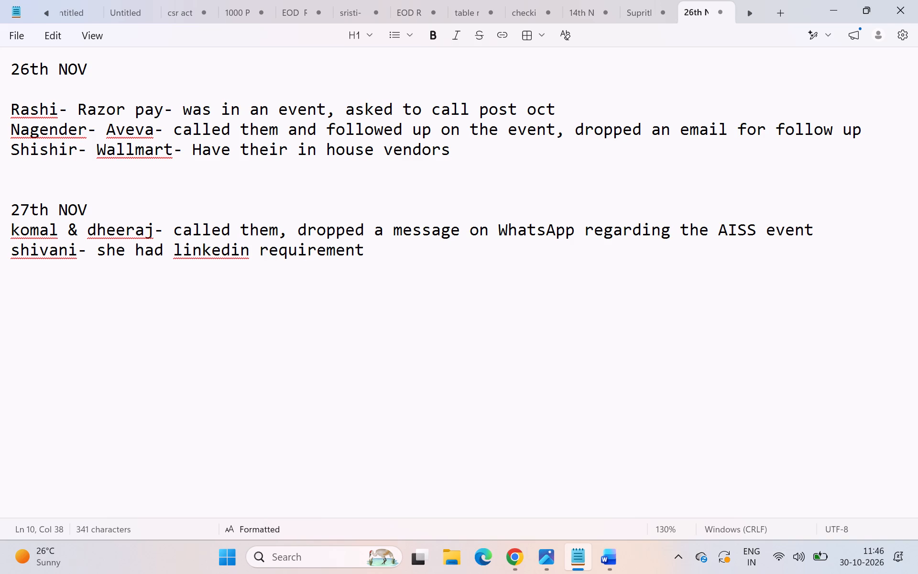
# Complete the Shivani note under 27th NOV with ": didn't pick call, dropped email with company credentials" and start a new line.
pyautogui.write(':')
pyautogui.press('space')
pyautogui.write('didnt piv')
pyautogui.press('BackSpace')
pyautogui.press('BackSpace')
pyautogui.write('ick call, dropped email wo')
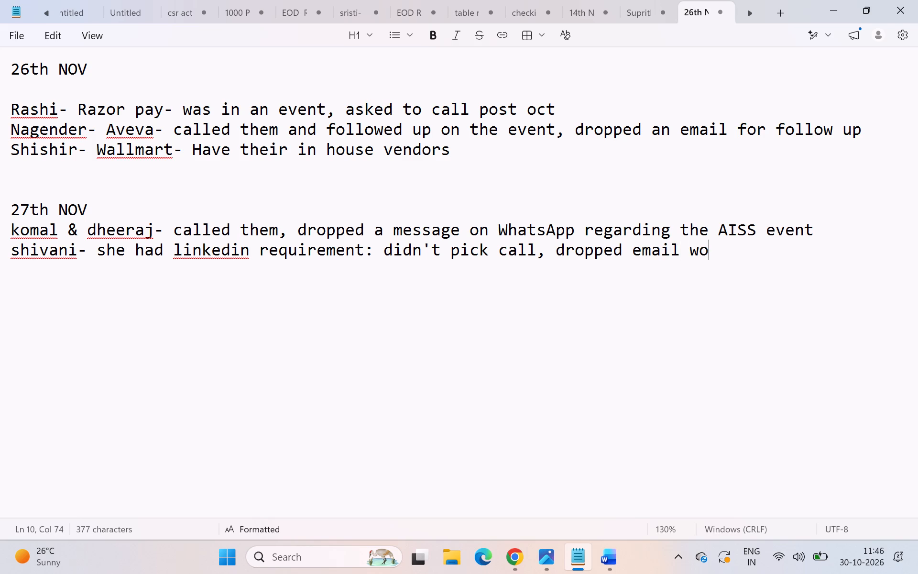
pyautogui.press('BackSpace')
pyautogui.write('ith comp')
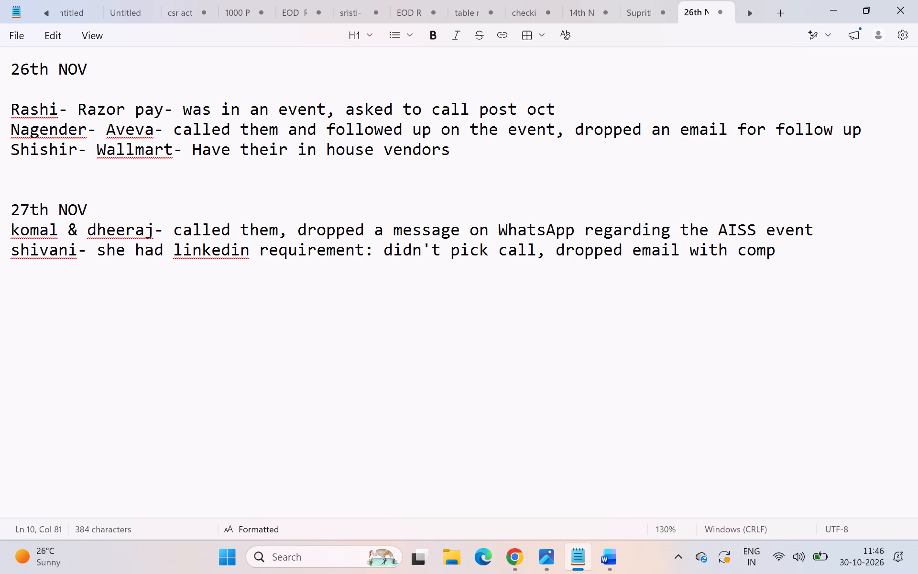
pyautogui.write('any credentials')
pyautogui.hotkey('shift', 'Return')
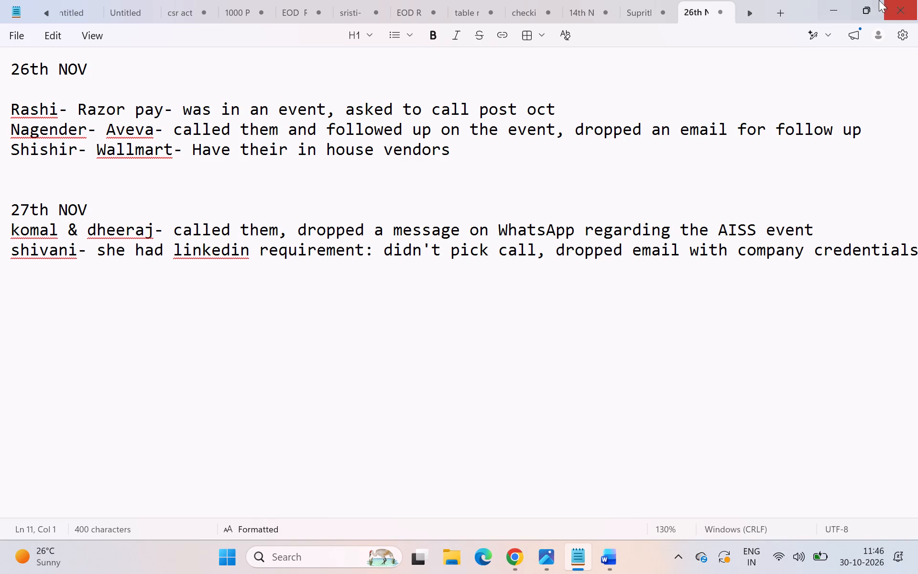
# Switch to Gmail in Chrome and go back from the open email to Shivani to the Sent mail list.
pyautogui.click(831, 17)
pyautogui.click(240, 114)
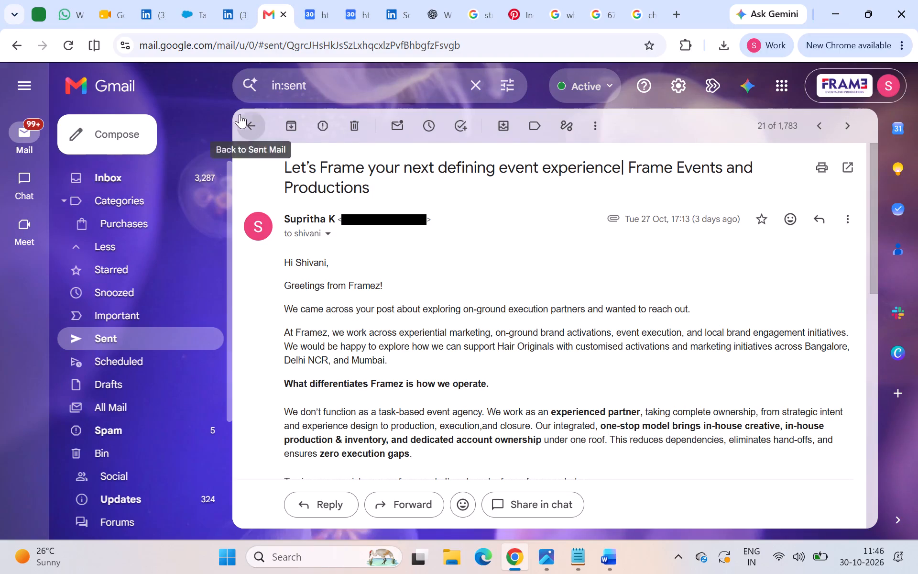
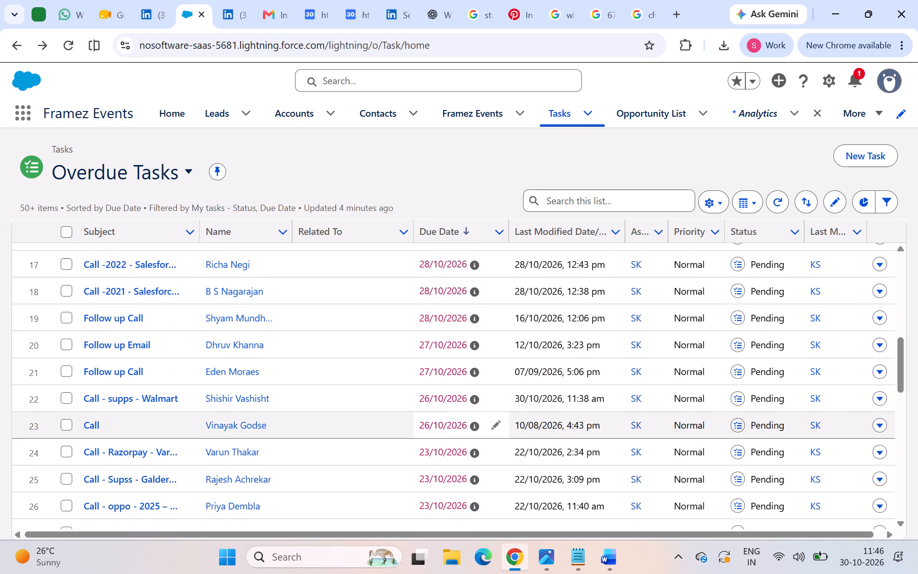
# Switch to the Notepad call notes and start a new entry reading "herbalife- vritilife-" on the empty line under 27th NOV.
pyautogui.scroll(1, 459, 355)
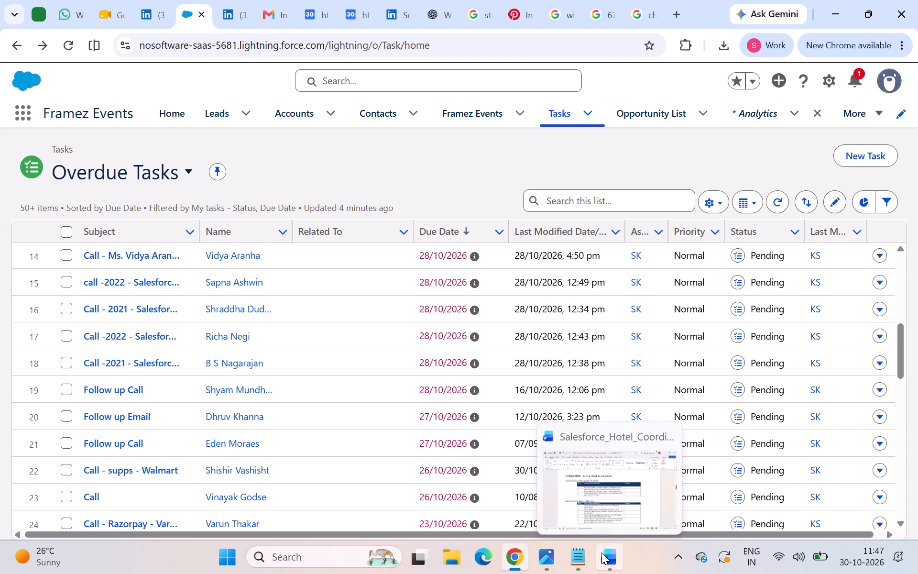
pyautogui.click(580, 555)
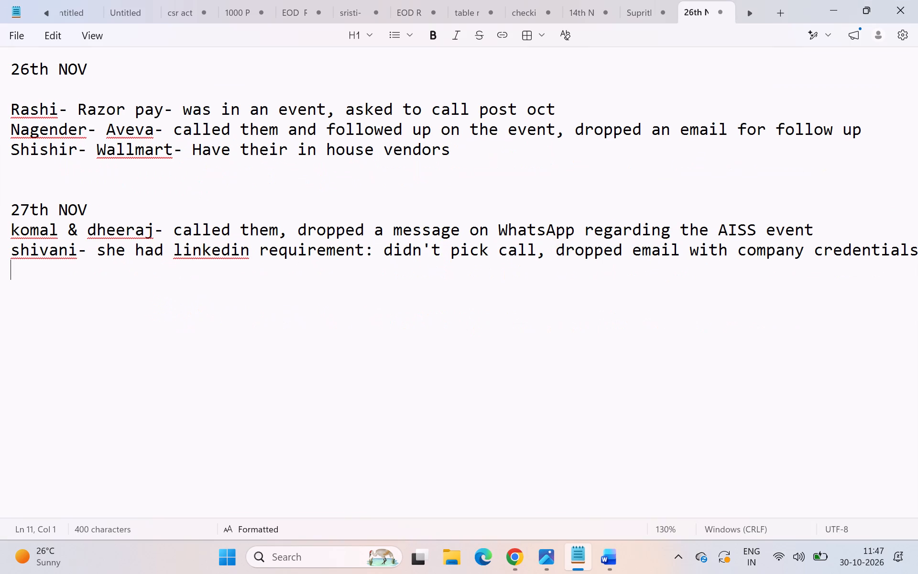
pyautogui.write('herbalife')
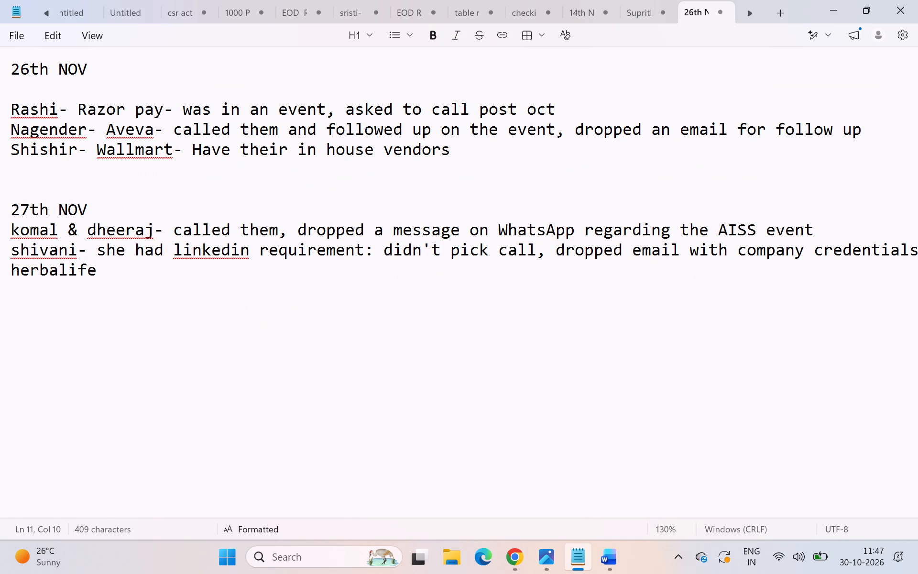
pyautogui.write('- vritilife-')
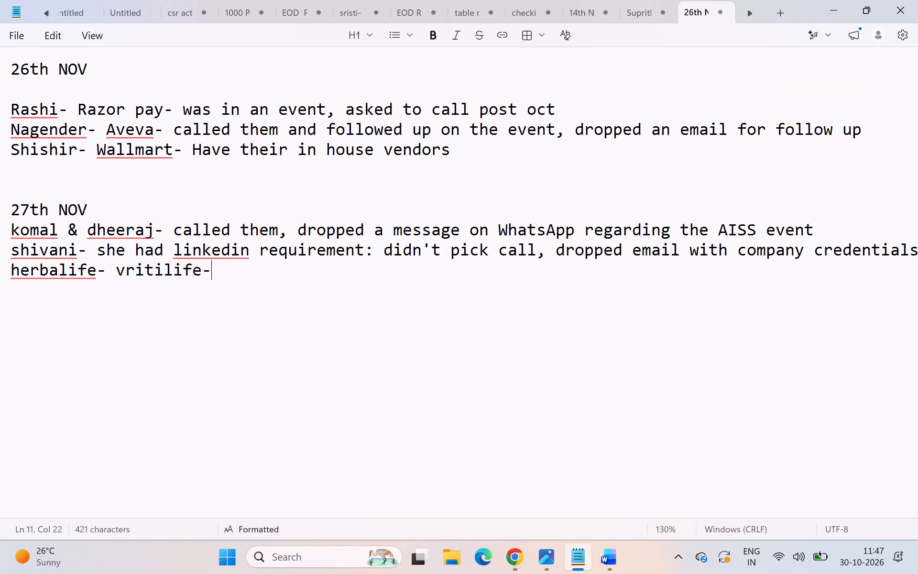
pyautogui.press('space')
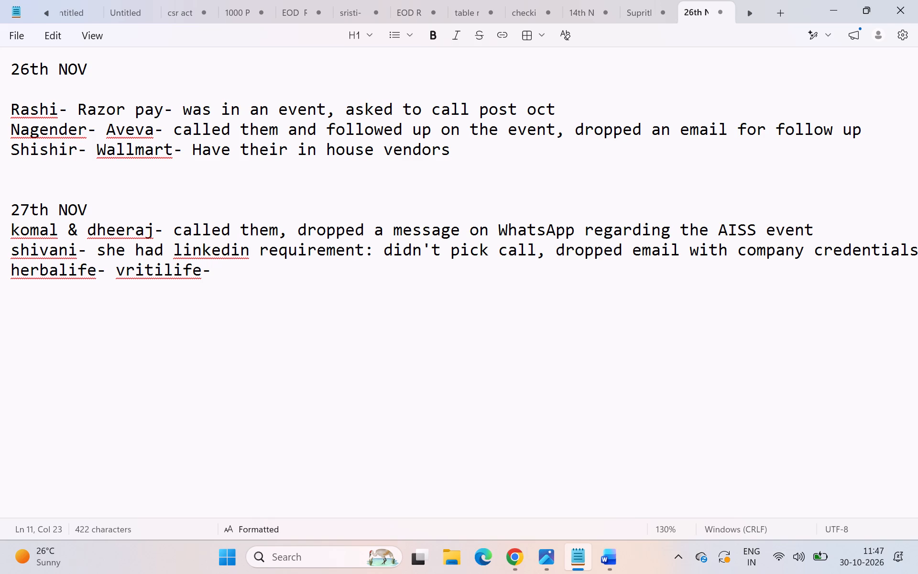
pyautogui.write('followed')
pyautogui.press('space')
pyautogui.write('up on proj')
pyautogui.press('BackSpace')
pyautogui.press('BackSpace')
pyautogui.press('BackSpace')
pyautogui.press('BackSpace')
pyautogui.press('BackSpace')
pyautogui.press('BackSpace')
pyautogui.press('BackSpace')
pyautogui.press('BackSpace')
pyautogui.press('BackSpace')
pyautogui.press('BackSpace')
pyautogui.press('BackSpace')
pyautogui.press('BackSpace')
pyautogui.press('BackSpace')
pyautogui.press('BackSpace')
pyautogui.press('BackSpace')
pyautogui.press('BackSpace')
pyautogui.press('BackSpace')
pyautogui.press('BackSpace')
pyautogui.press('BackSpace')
# Complete the herbalife- vritilife- line under 27th NOV with the note "had a call regarding the project".
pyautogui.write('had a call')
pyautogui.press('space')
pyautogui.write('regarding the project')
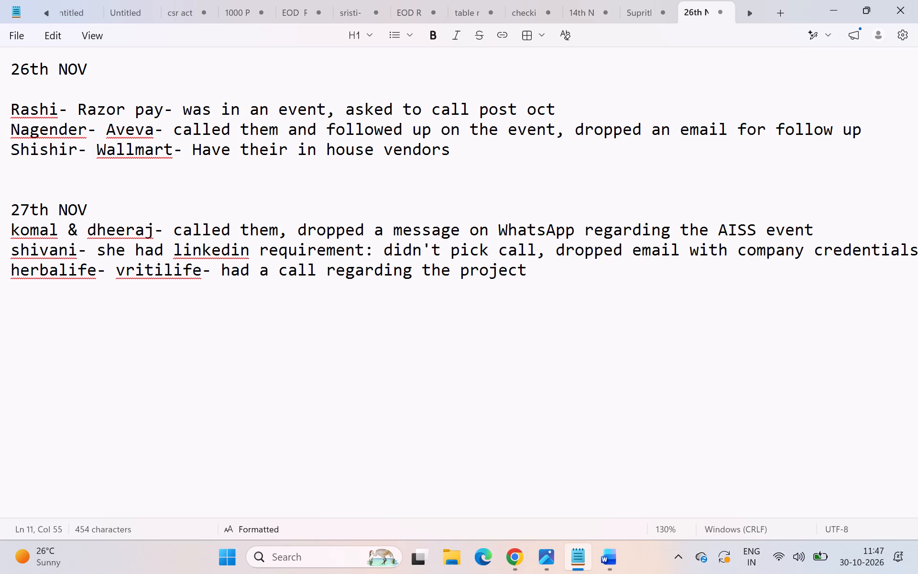
# Append "for feedback" to the herbalife- vritilife- note under 27th NOV and start a new line below it.
pyautogui.click(547, 279)
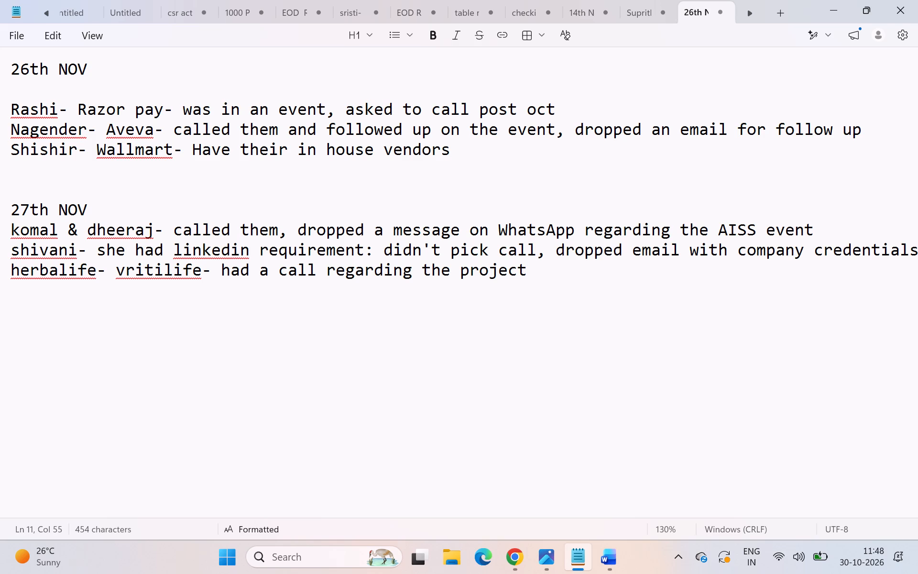
pyautogui.click(547, 279)
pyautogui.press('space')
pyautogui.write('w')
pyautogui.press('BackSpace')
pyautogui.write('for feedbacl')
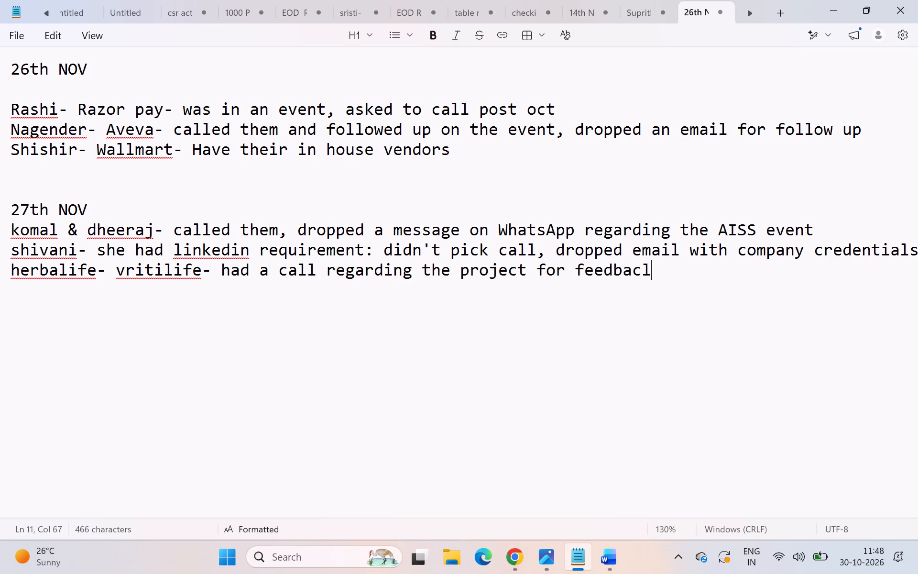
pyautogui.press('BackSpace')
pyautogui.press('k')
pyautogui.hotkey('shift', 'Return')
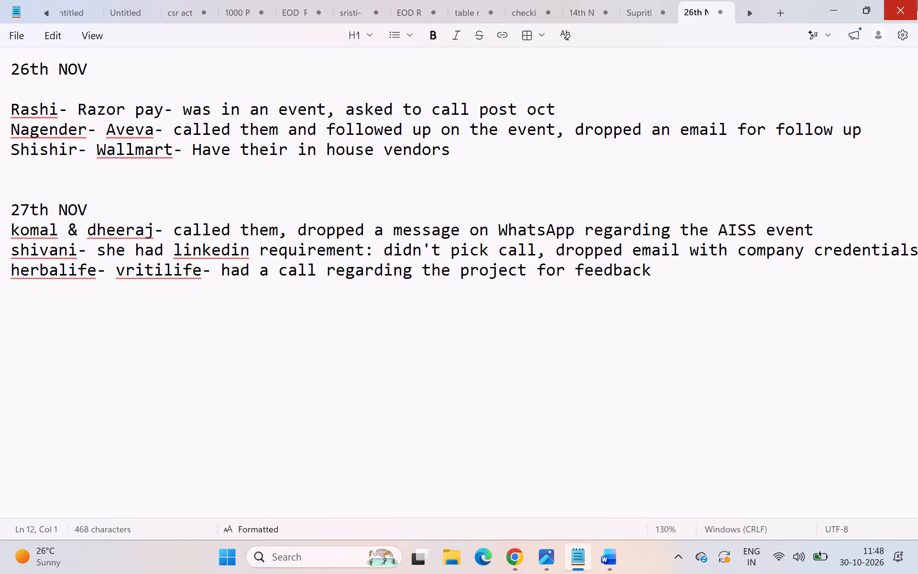
# Switch to Salesforce in Chrome, look over the Reckitt lead's record from the Follow up Email task, and return to Overdue Tasks.
pyautogui.click(831, 0)
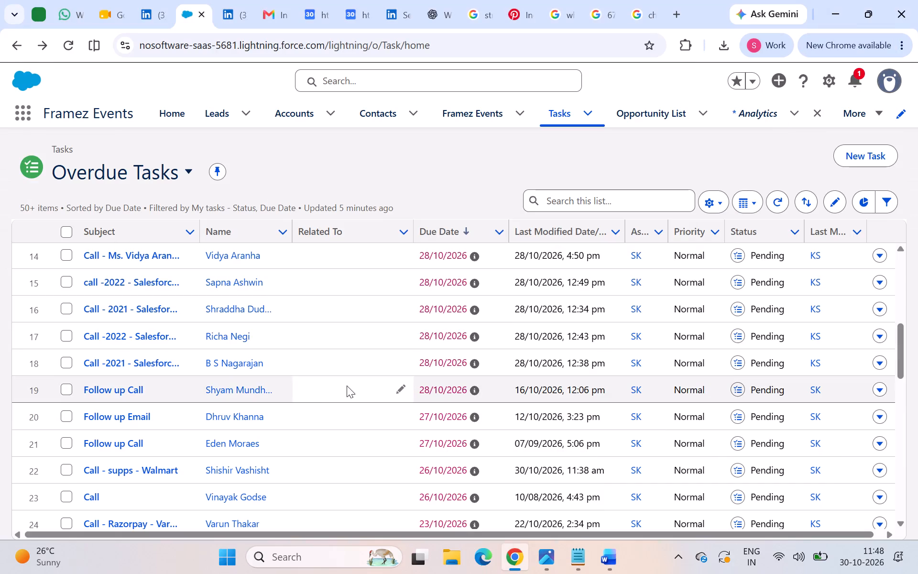
pyautogui.click(236, 419)
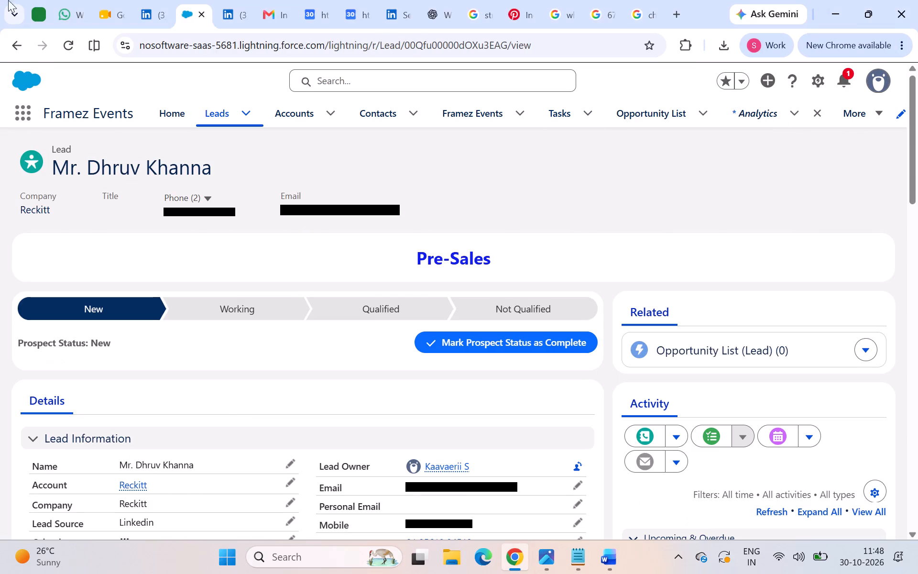
pyautogui.click(12, 57)
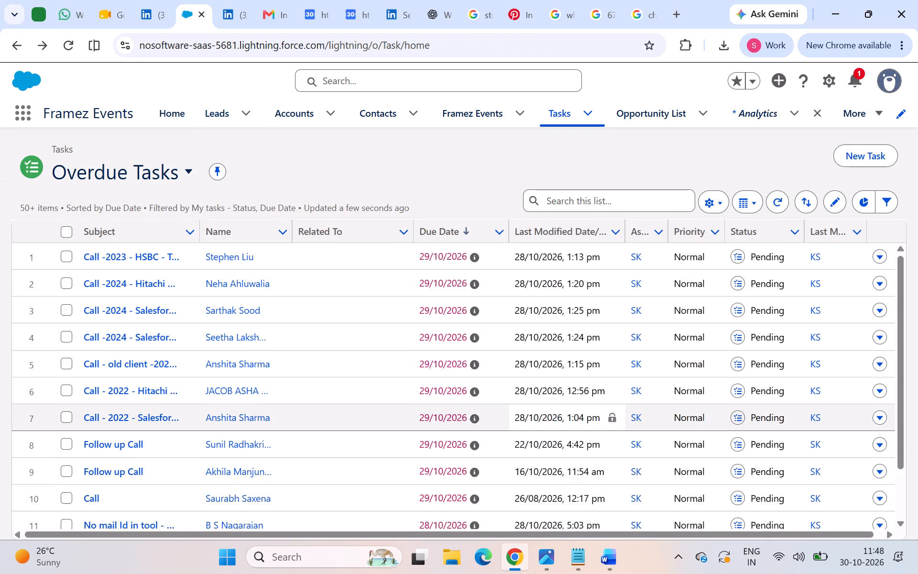
# Look through the Overdue Tasks list down to the calls and follow-up emails due 22/10/2026.
pyautogui.scroll(-10, 524, 414)
pyautogui.scroll(-4, 355, 360)
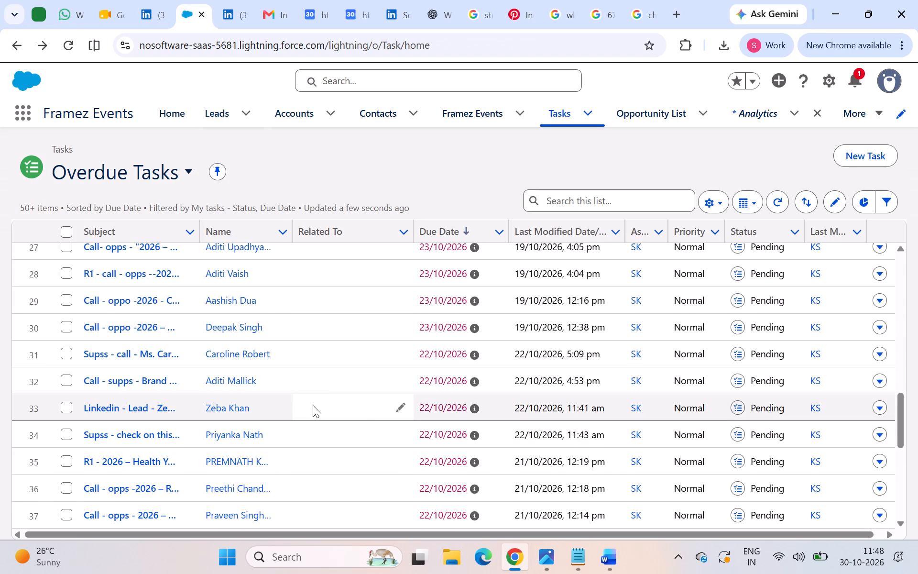
pyautogui.scroll(-2, 252, 403)
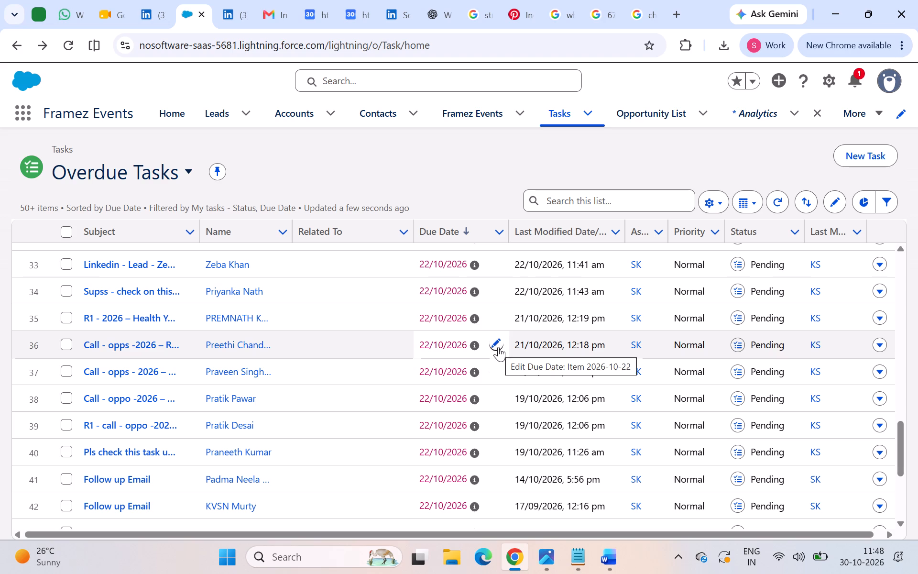
pyautogui.rightClick(383, 376)
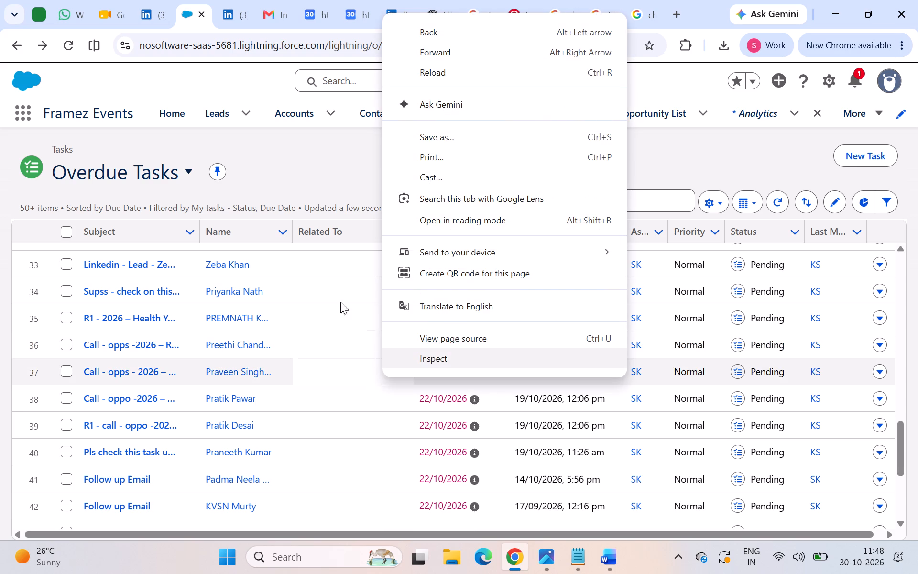
pyautogui.click(331, 151)
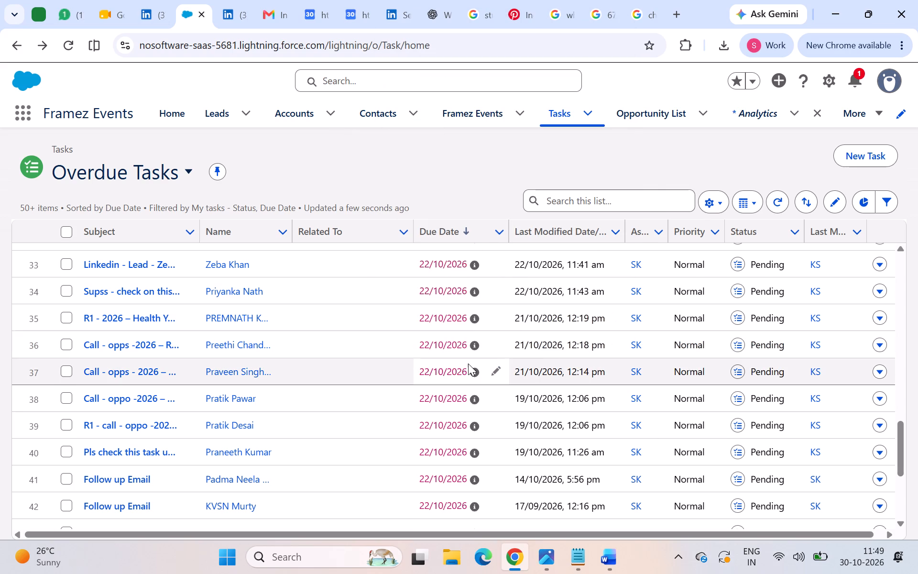
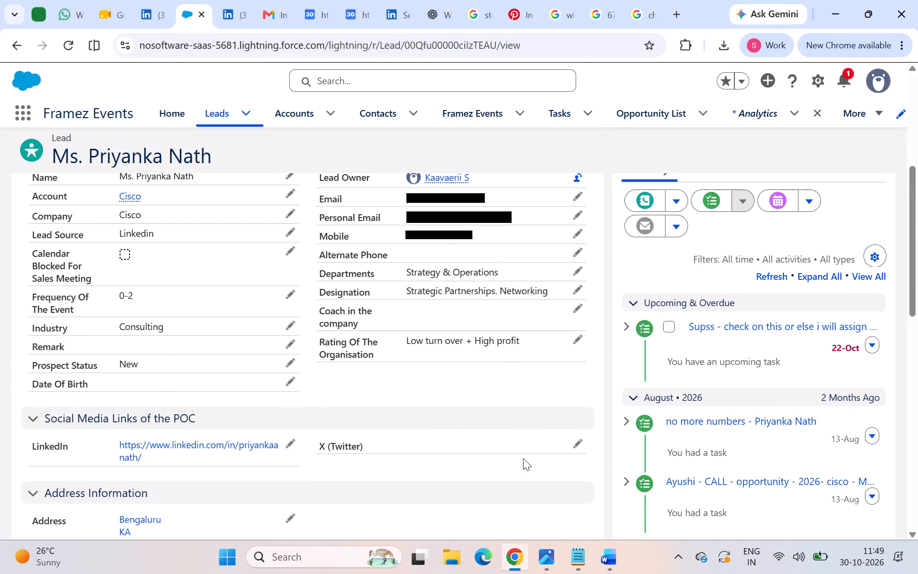
# Expand the overdue 22-Oct task on the Cisco lead's record and look over the lead's past activities.
pyautogui.click(623, 324)
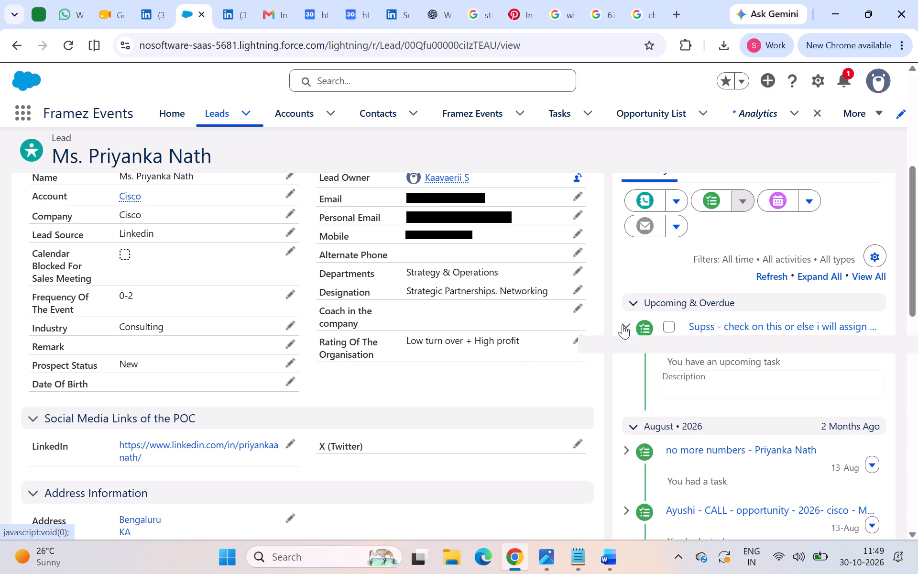
pyautogui.scroll(1, 623, 324)
pyautogui.scroll(-3, 623, 324)
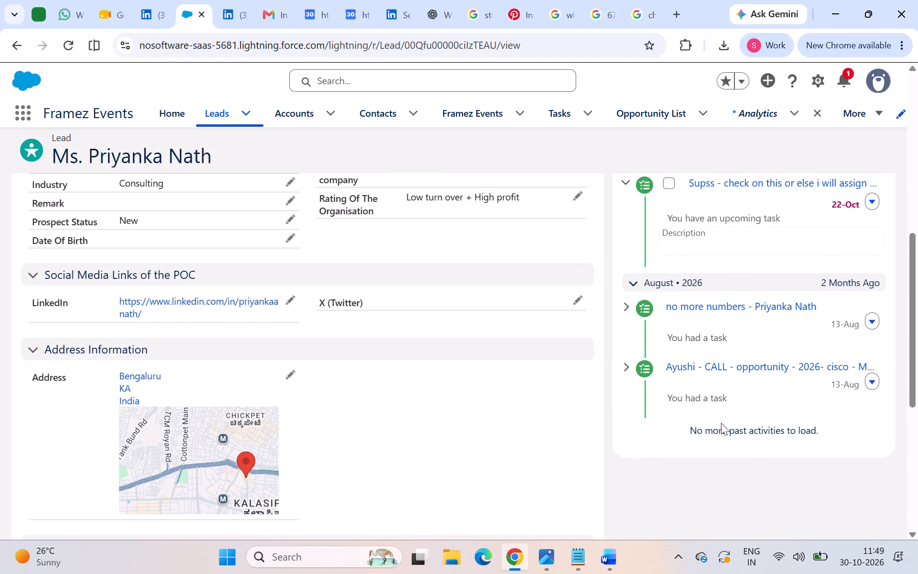
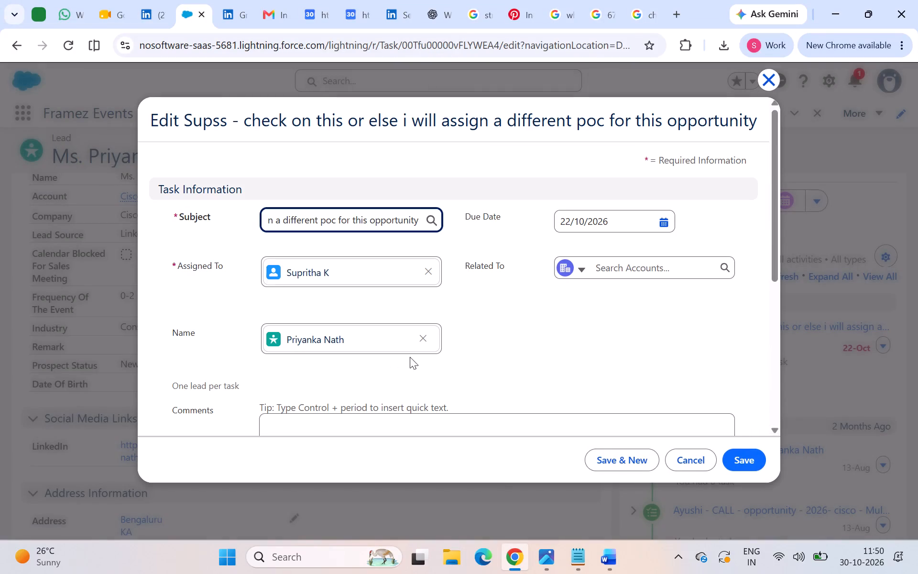
# Dismiss the edit form of the Cisco lead's overdue follow-up task without saving, returning to the lead's record.
pyautogui.click(765, 88)
pyautogui.click(22, 42)
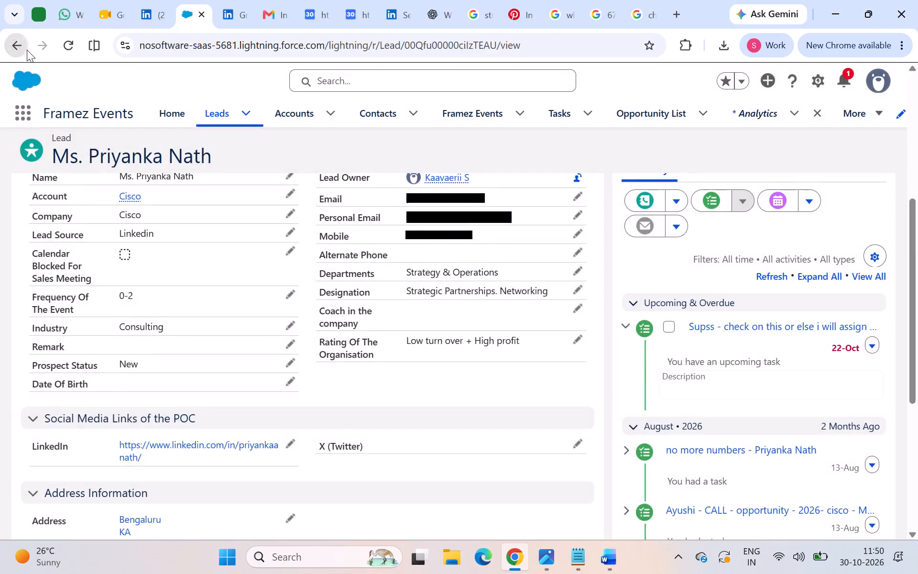
pyautogui.click(768, 76)
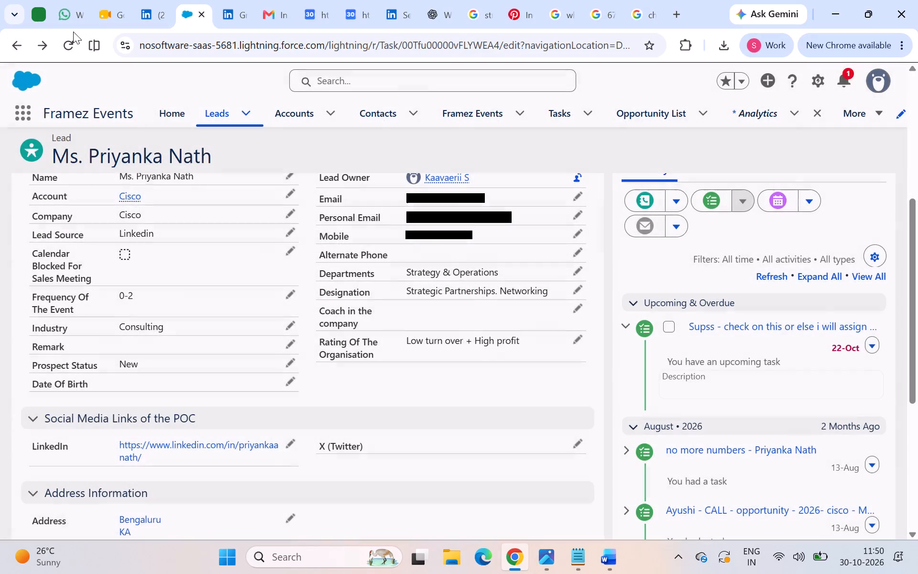
# Return to the Overdue Tasks list and open the Flipkart lead linked to the ninth task, a Follow up Call.
pyautogui.moveTo(25, 46); pyautogui.dragTo(20, 47)
pyautogui.click(18, 48)
pyautogui.click(18, 48)
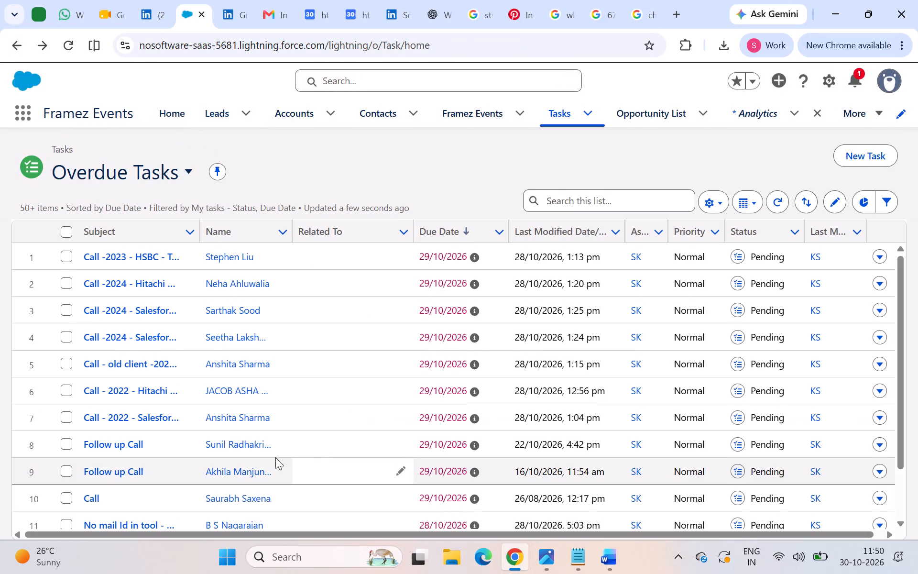
pyautogui.click(251, 466)
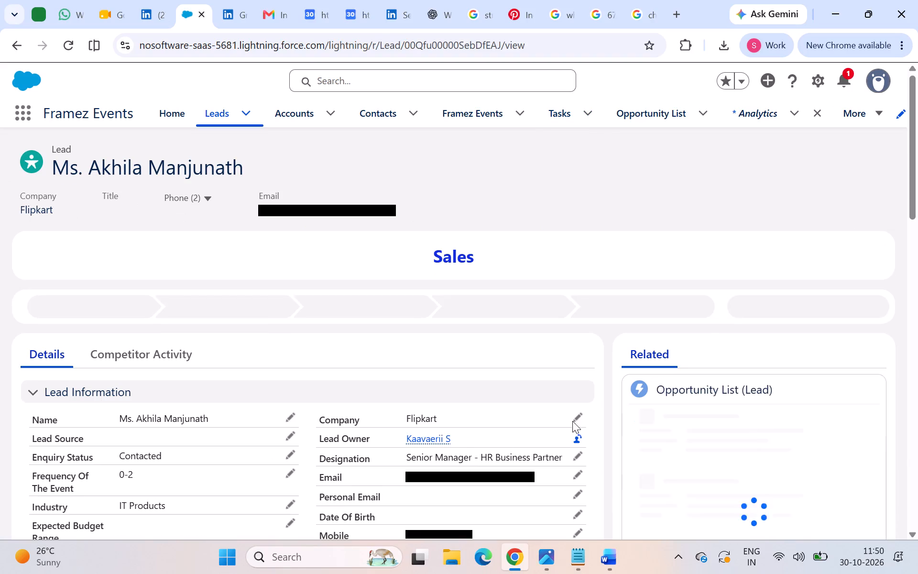
# Set the due date of the lead's completed October Call task to 26/10/2026 and save it.
pyautogui.scroll(-6, 714, 421)
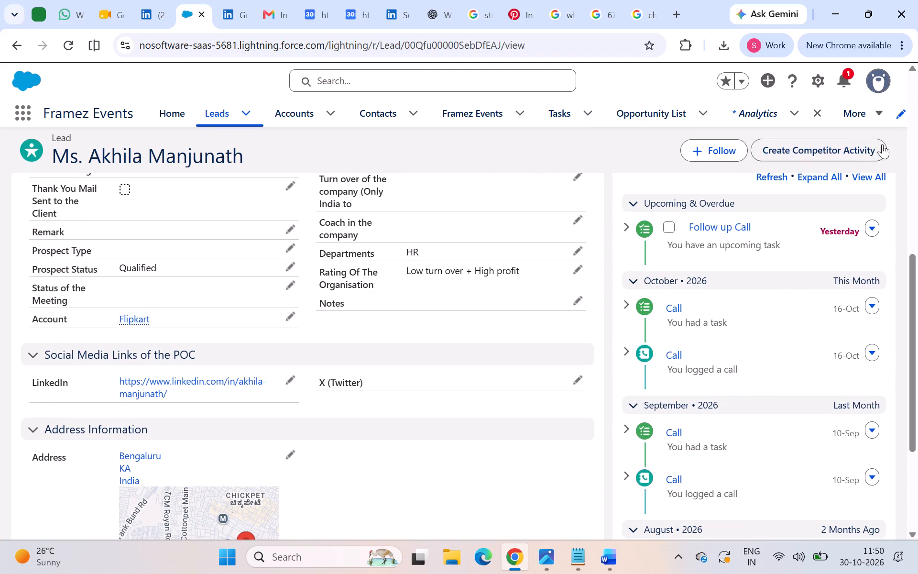
pyautogui.click(621, 303)
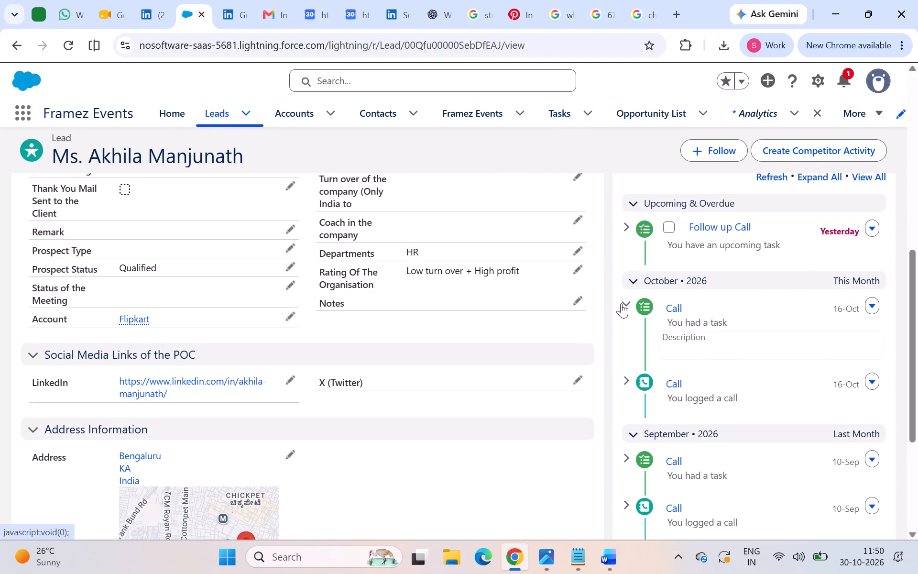
pyautogui.click(872, 304)
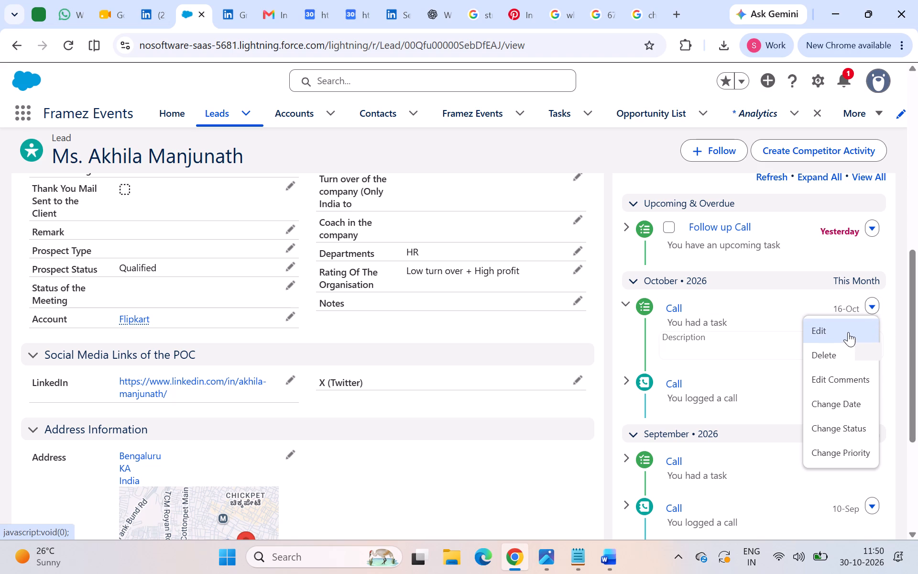
pyautogui.click(848, 332)
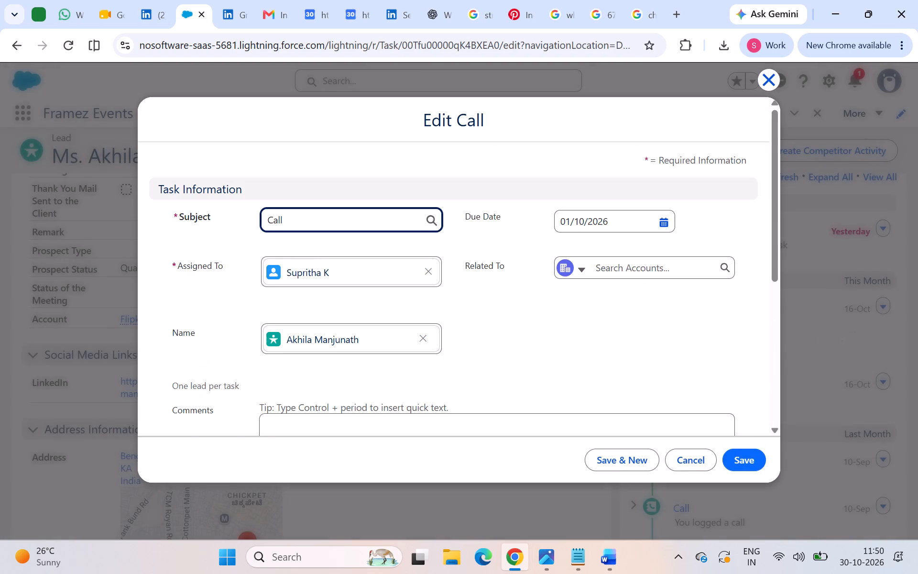
pyautogui.scroll(-3, 361, 304)
pyautogui.scroll(2, 366, 303)
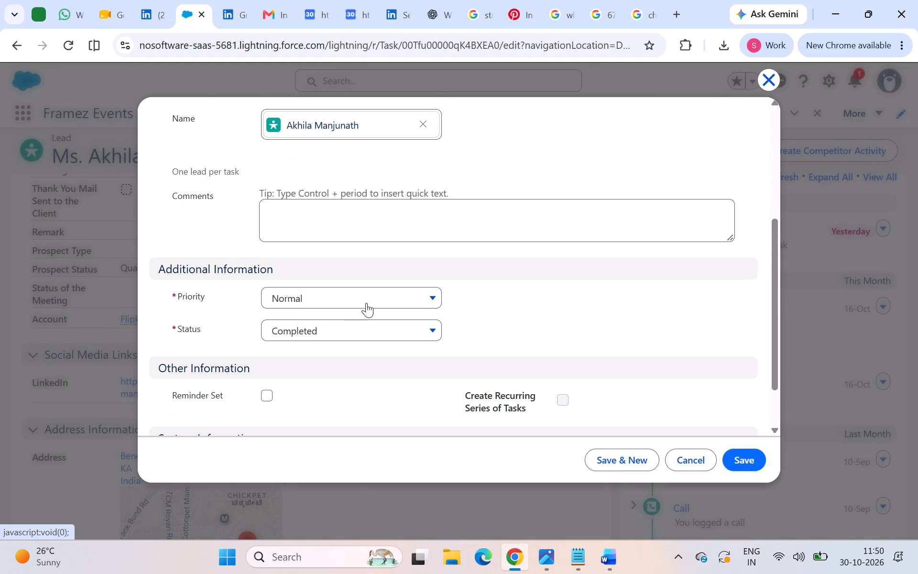
pyautogui.scroll(2, 366, 303)
pyautogui.click(645, 220)
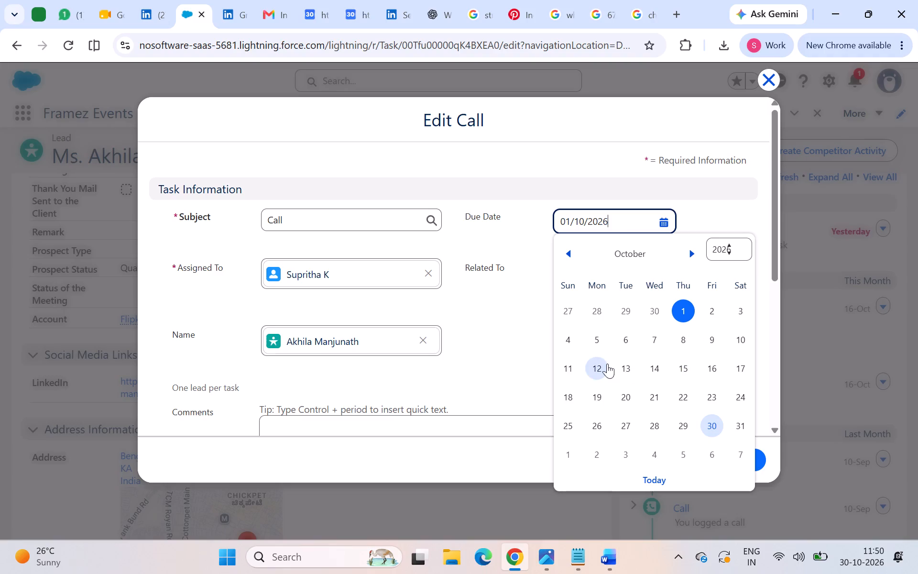
pyautogui.click(601, 428)
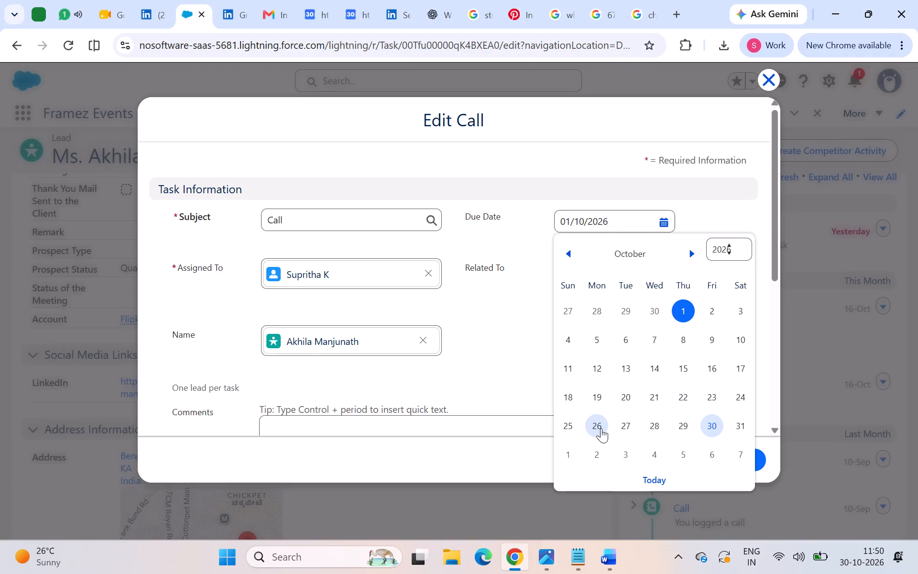
pyautogui.click(743, 459)
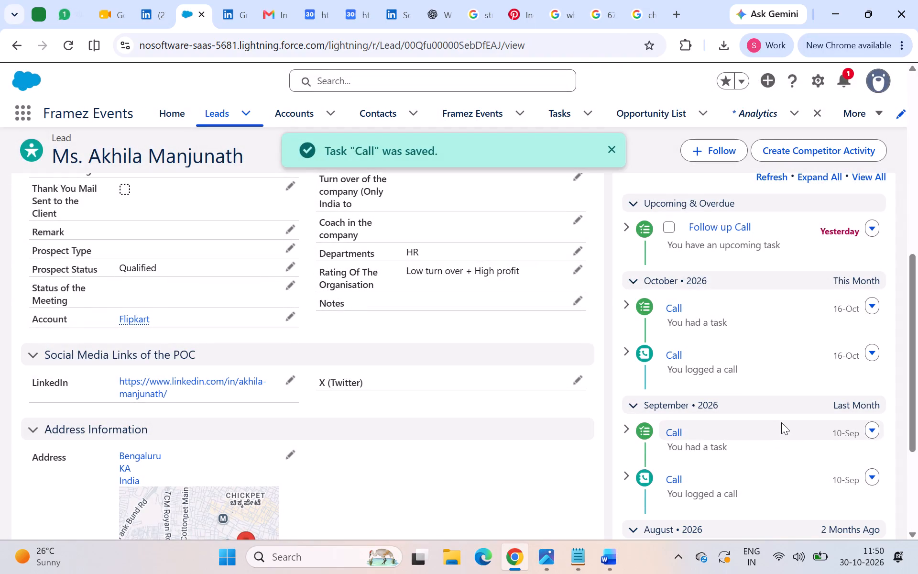
# Set the due date of the lead's overdue Follow up Call task to 27/10/2026 and save it.
pyautogui.scroll(2, 773, 364)
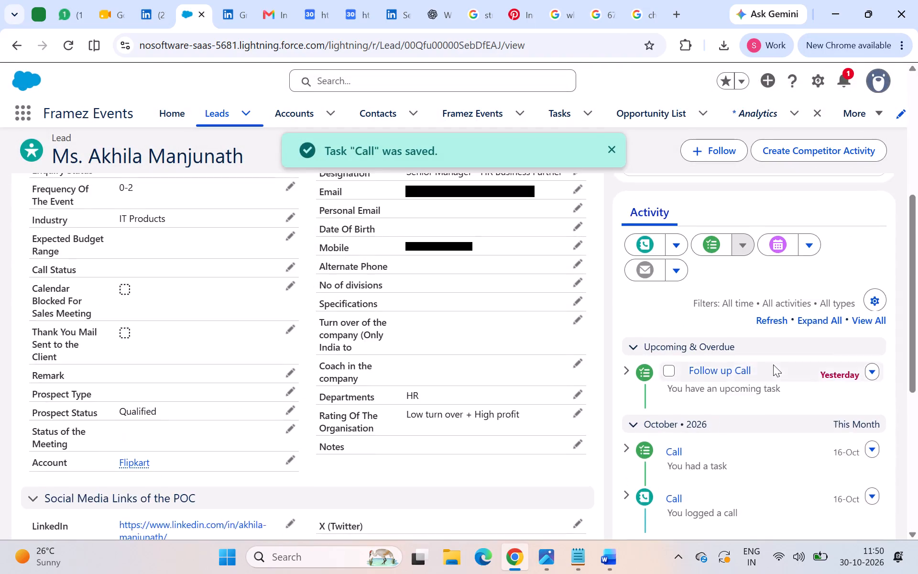
pyautogui.click(874, 370)
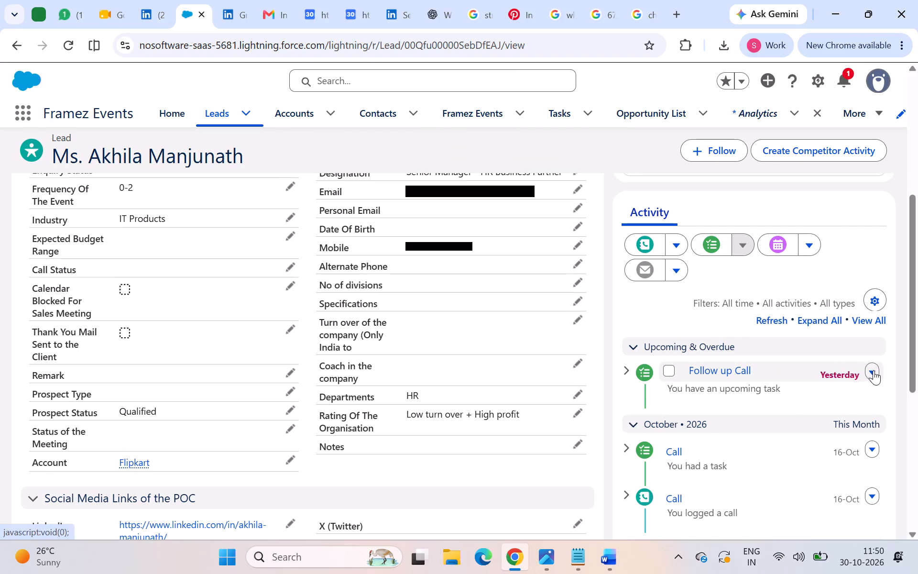
pyautogui.click(826, 397)
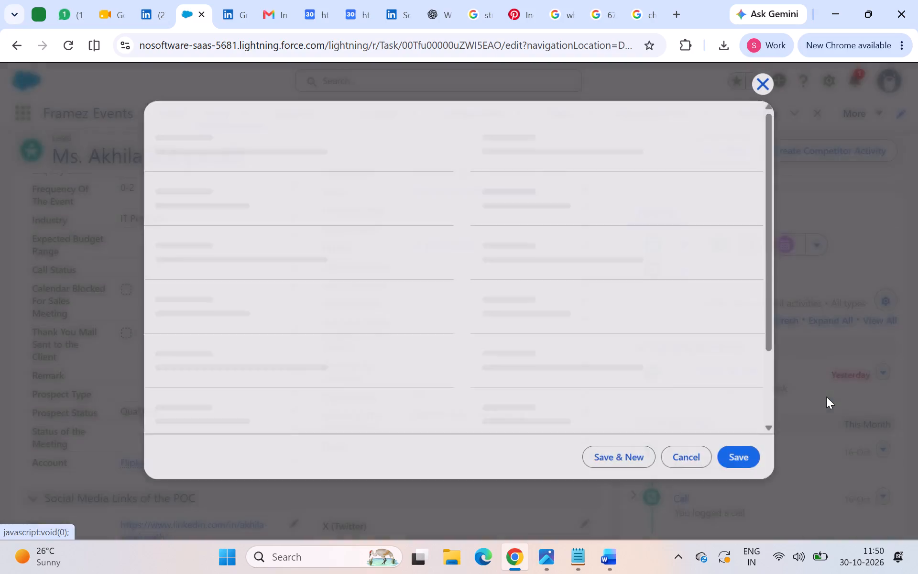
pyautogui.click(602, 219)
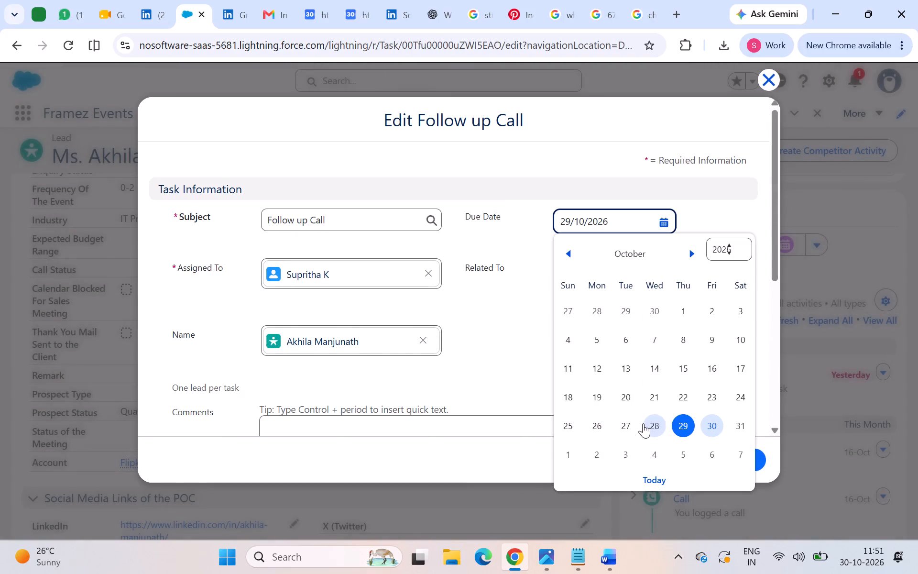
pyautogui.click(632, 423)
pyautogui.click(748, 464)
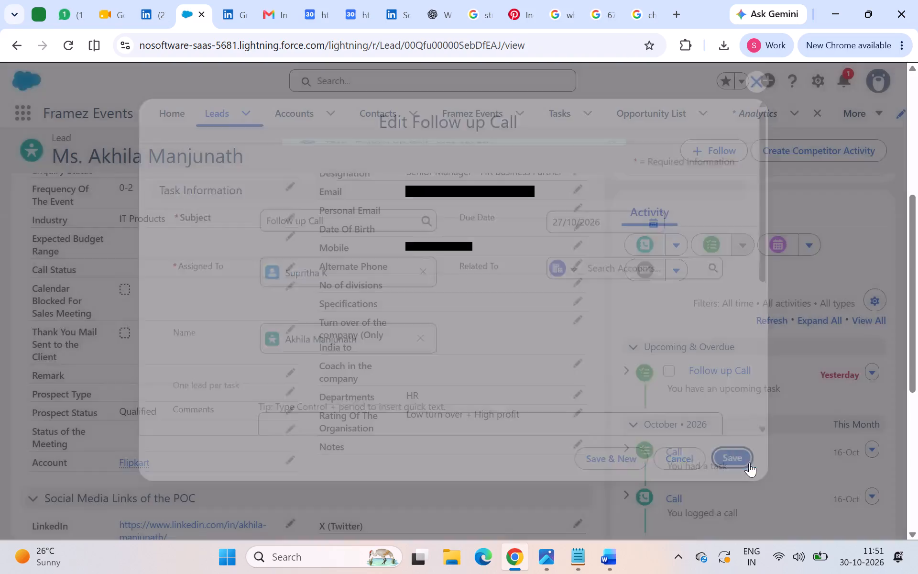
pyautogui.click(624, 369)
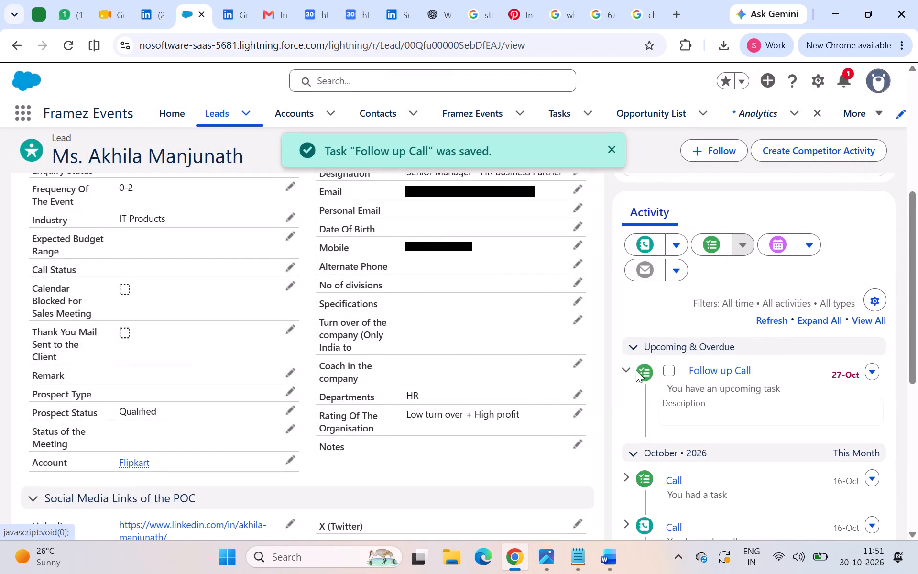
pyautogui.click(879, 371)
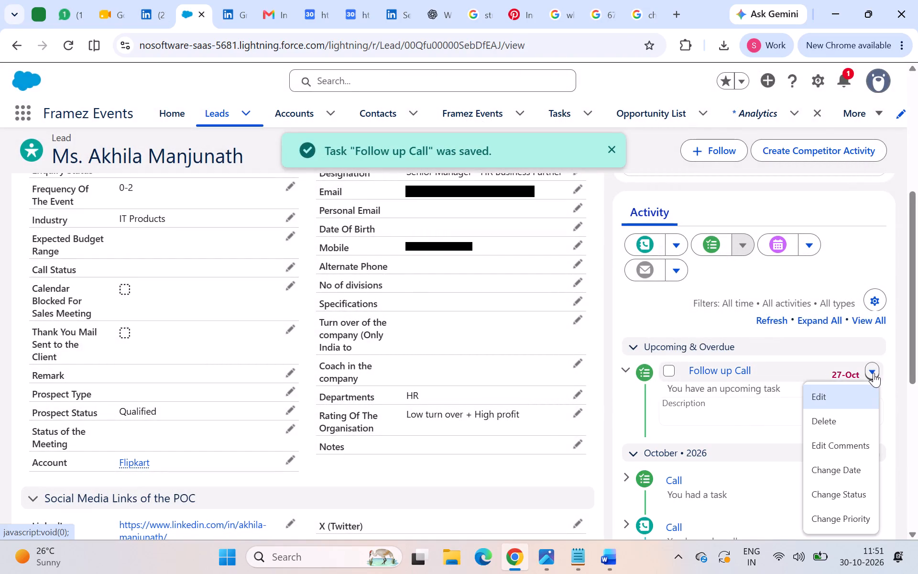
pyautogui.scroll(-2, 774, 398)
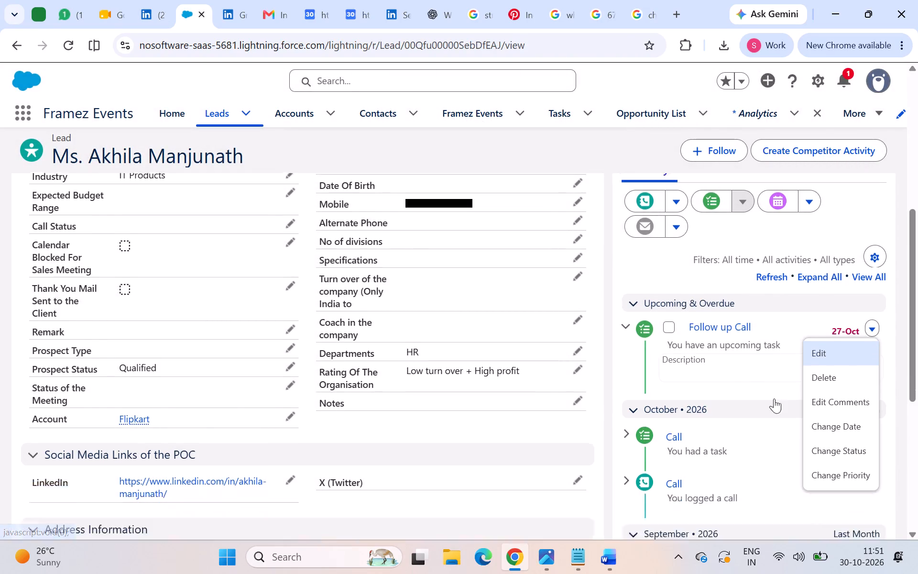
# In the 16-Oct logged call's comments, replace "in nov" with "post festive" after "she will meet", and save.
pyautogui.click(626, 381)
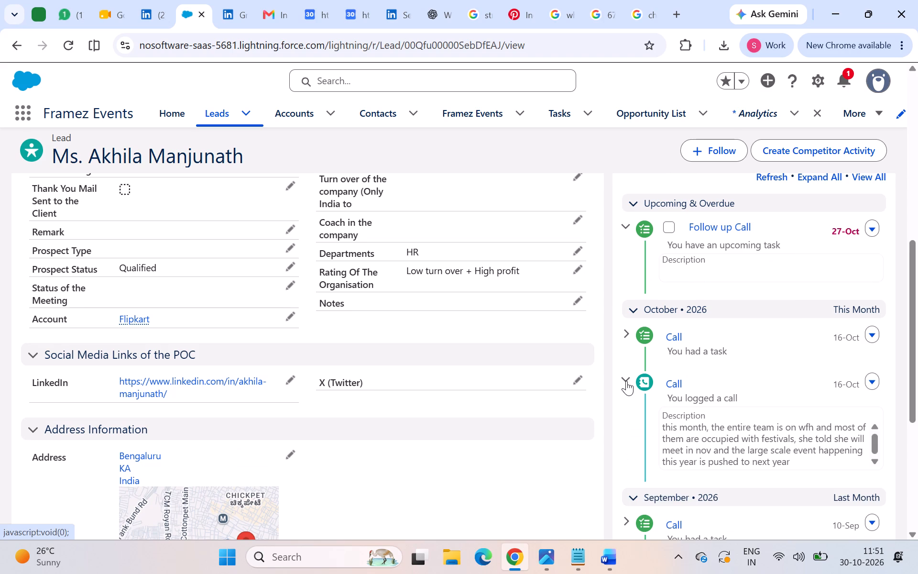
pyautogui.click(873, 380)
pyautogui.click(830, 235)
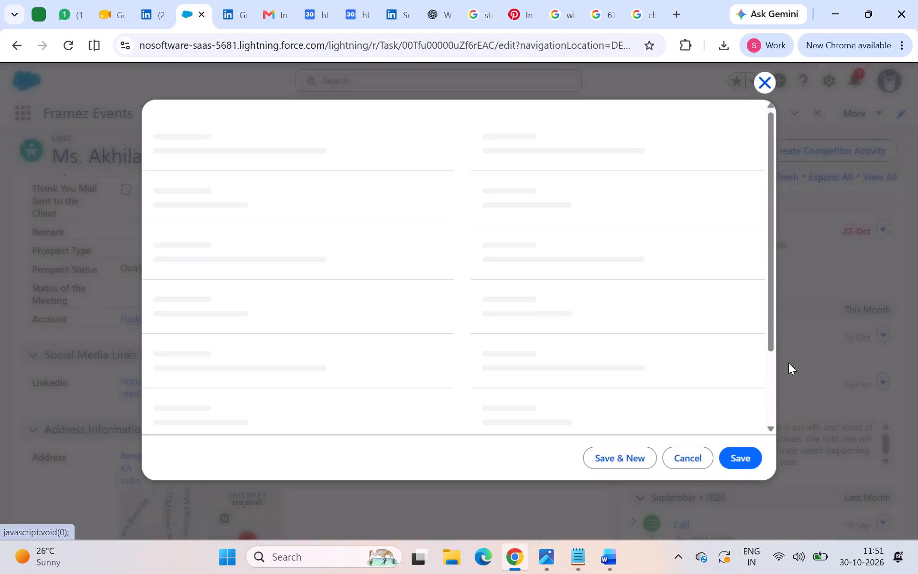
pyautogui.scroll(-2, 431, 348)
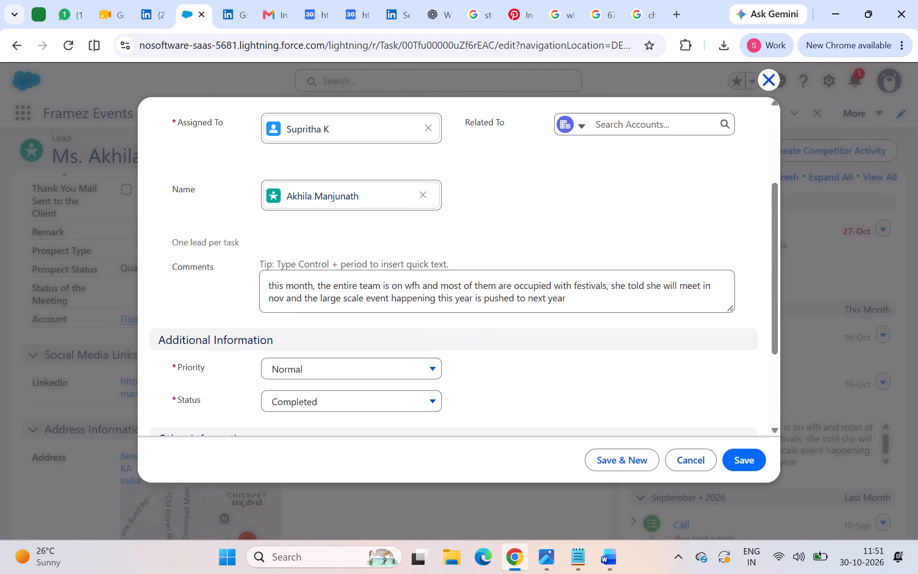
pyautogui.click(706, 287)
pyautogui.click(706, 287)
pyautogui.press('BackSpace')
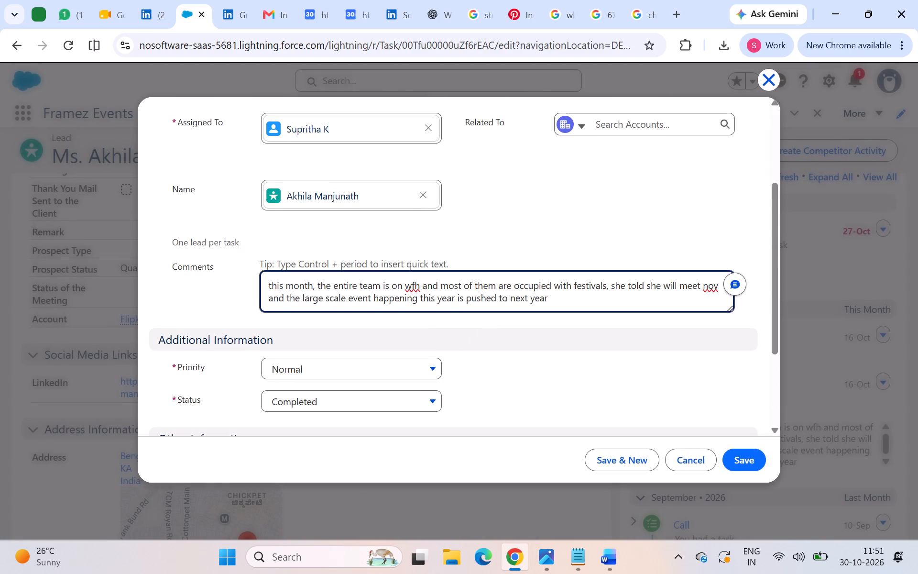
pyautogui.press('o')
pyautogui.press('BackSpace')
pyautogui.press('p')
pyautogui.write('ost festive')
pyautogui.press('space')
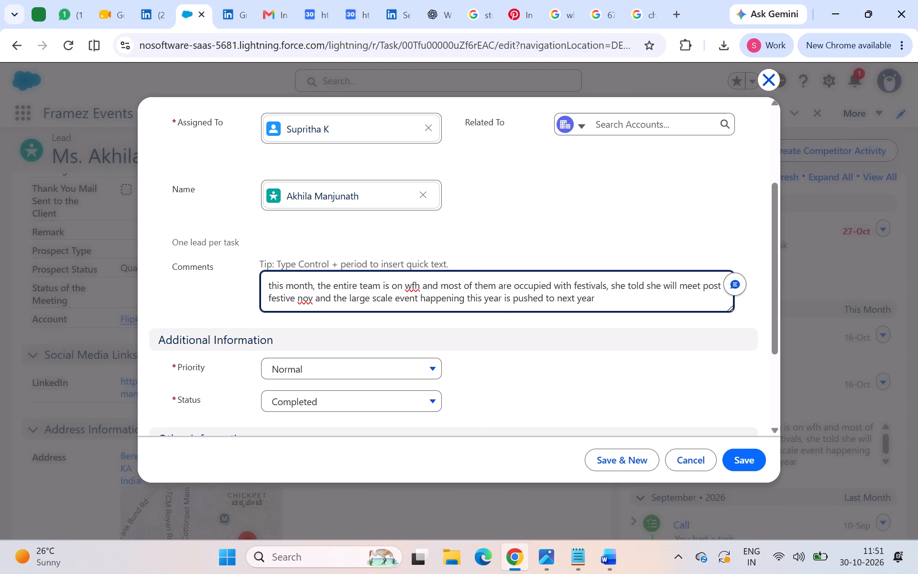
pyautogui.doubleClick(304, 296)
pyautogui.press('BackSpace')
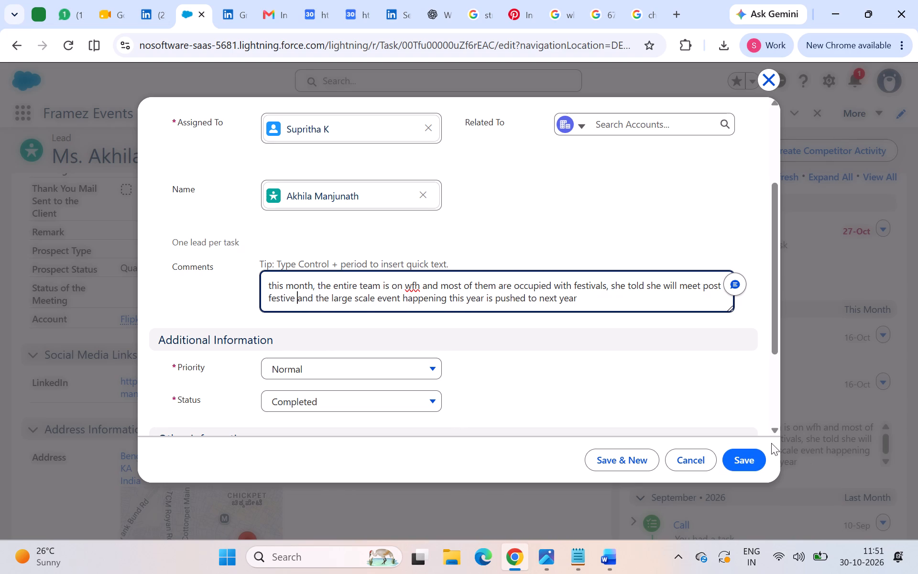
pyautogui.click(732, 458)
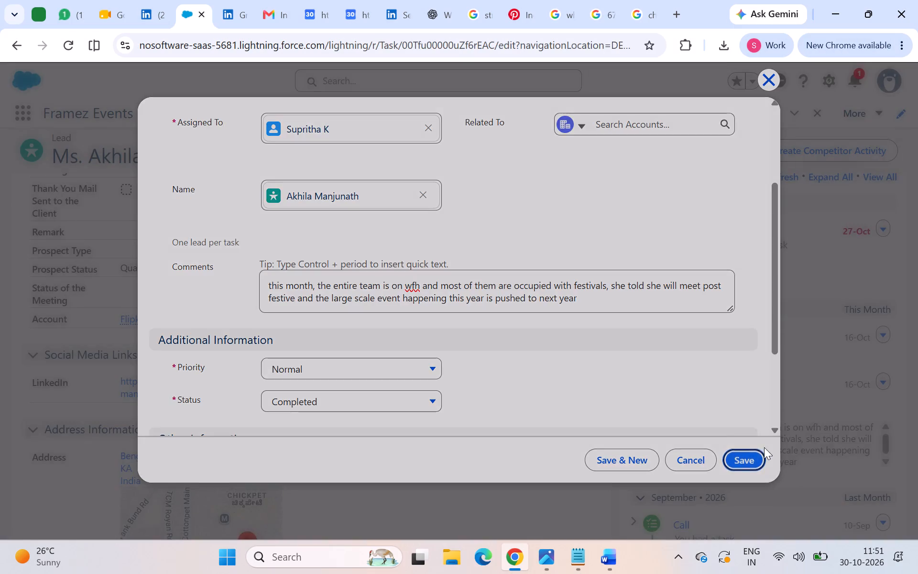
pyautogui.click(628, 379)
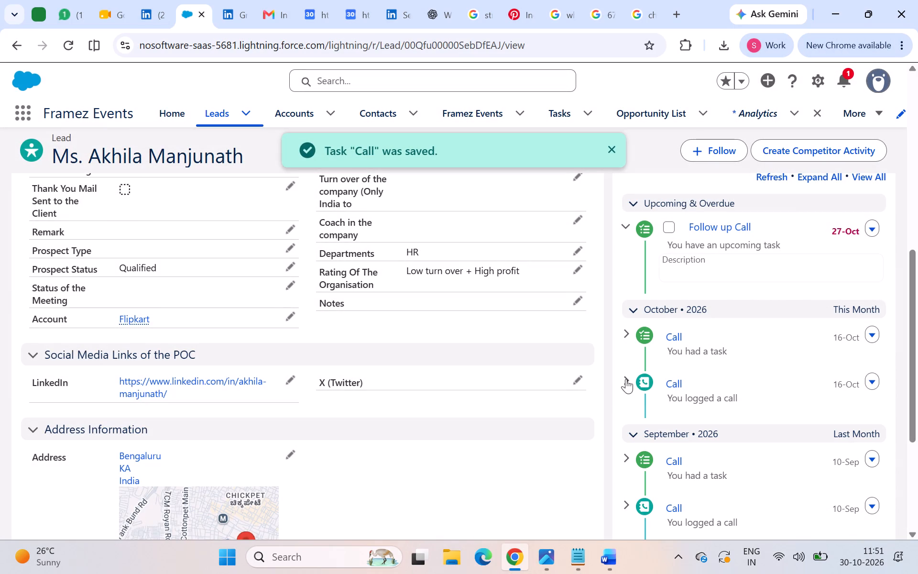
# Enter the comment "it is a follow up call, and she is still occupied with" in the pending Follow up Call task.
pyautogui.click(868, 232)
pyautogui.click(847, 256)
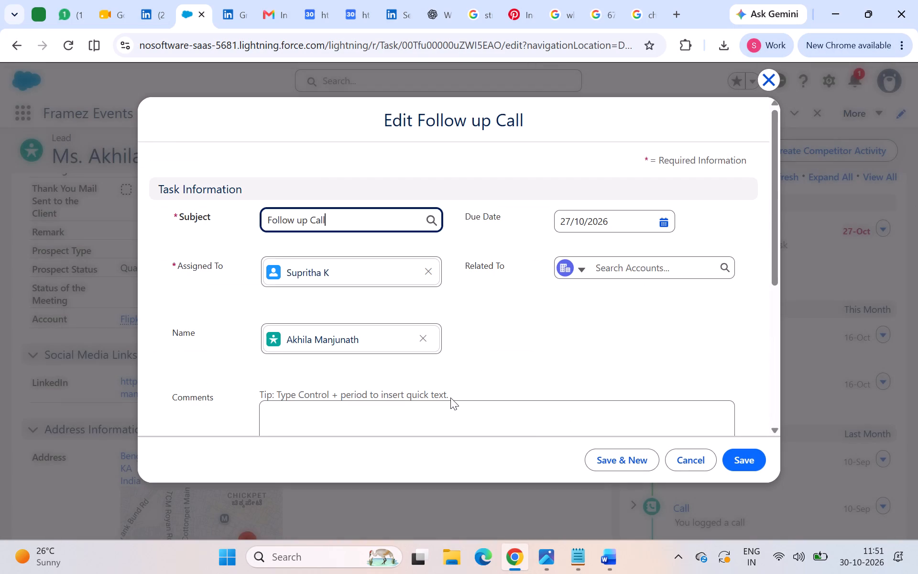
pyautogui.click(453, 414)
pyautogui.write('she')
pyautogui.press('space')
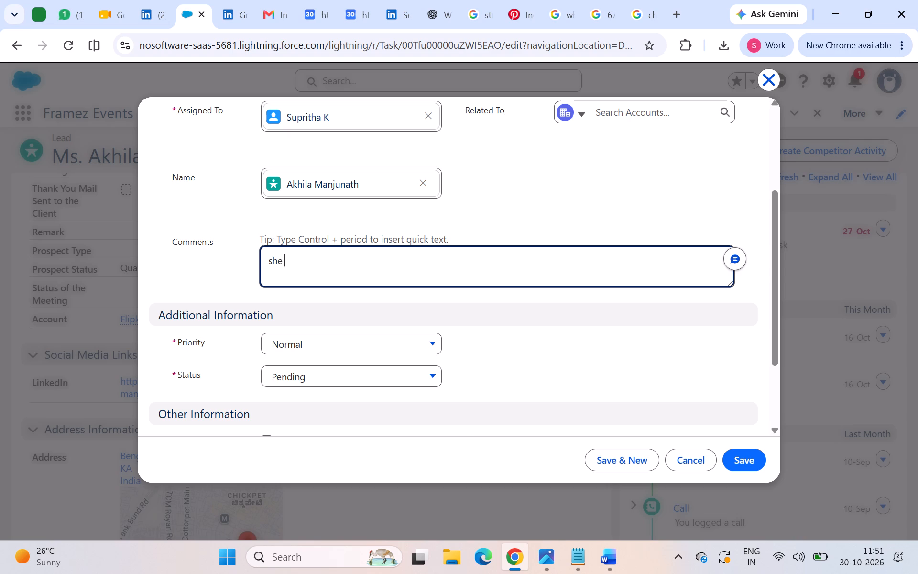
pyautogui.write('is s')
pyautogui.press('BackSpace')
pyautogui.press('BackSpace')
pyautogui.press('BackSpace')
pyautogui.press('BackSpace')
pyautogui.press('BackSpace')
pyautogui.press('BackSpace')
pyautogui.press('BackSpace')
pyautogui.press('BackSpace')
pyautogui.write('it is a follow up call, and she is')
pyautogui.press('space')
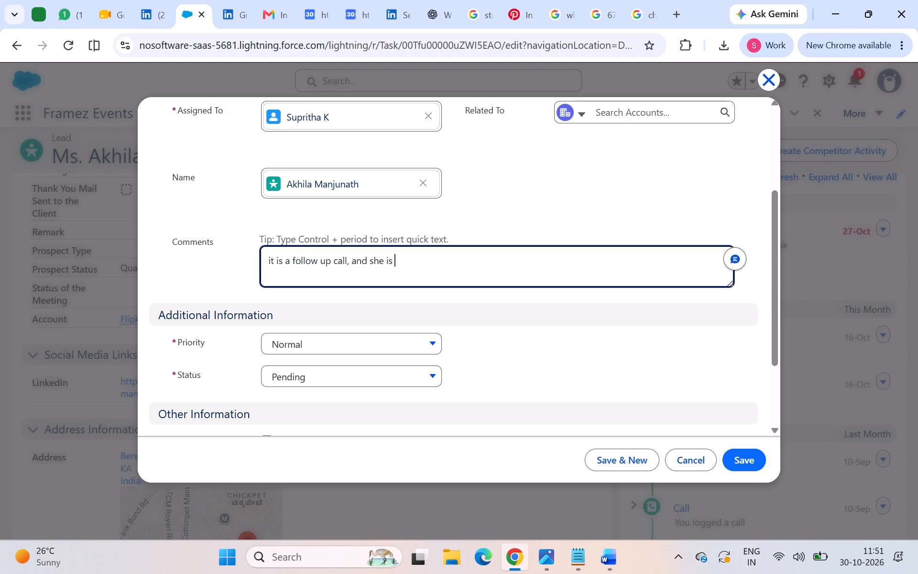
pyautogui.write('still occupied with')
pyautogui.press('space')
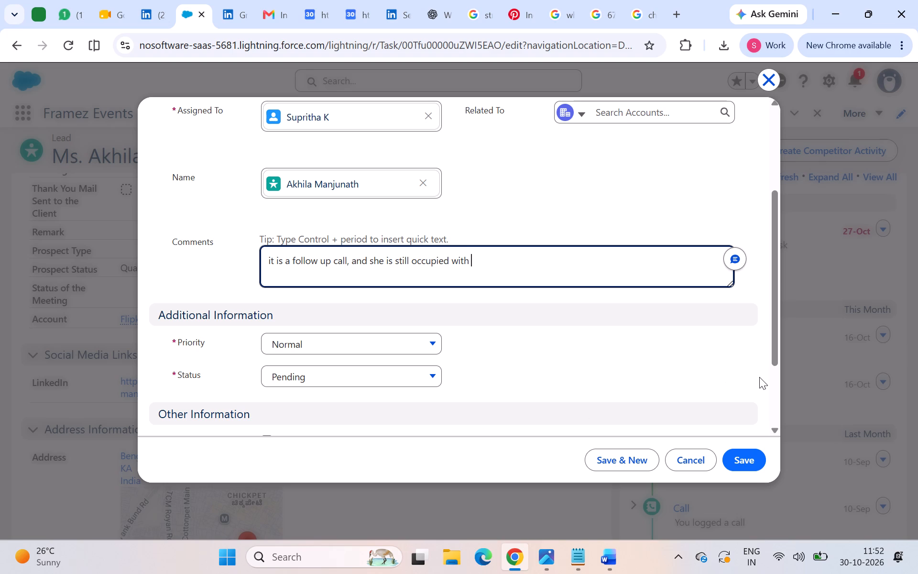
# Replace the comment's ending with "office is still not back from thje long weekend and it is possible for a meeting only nov first week".
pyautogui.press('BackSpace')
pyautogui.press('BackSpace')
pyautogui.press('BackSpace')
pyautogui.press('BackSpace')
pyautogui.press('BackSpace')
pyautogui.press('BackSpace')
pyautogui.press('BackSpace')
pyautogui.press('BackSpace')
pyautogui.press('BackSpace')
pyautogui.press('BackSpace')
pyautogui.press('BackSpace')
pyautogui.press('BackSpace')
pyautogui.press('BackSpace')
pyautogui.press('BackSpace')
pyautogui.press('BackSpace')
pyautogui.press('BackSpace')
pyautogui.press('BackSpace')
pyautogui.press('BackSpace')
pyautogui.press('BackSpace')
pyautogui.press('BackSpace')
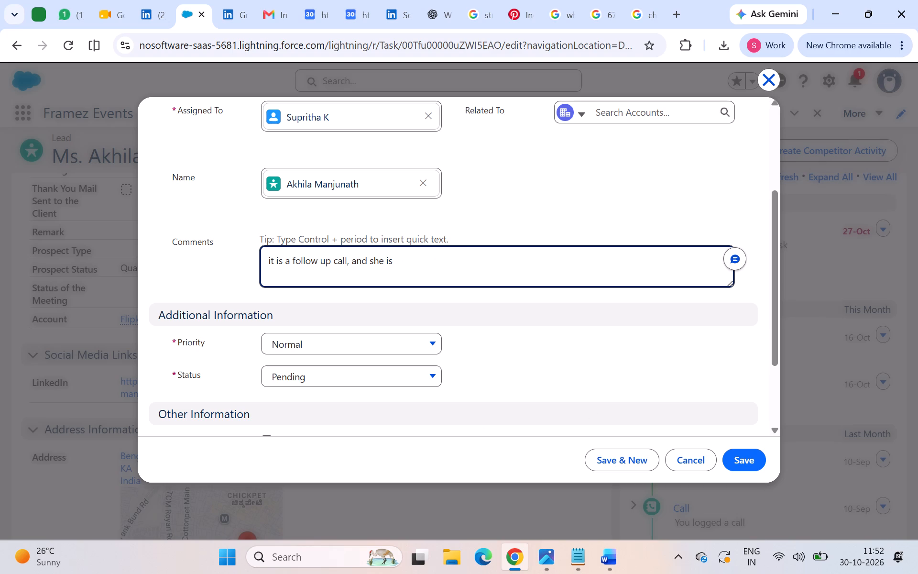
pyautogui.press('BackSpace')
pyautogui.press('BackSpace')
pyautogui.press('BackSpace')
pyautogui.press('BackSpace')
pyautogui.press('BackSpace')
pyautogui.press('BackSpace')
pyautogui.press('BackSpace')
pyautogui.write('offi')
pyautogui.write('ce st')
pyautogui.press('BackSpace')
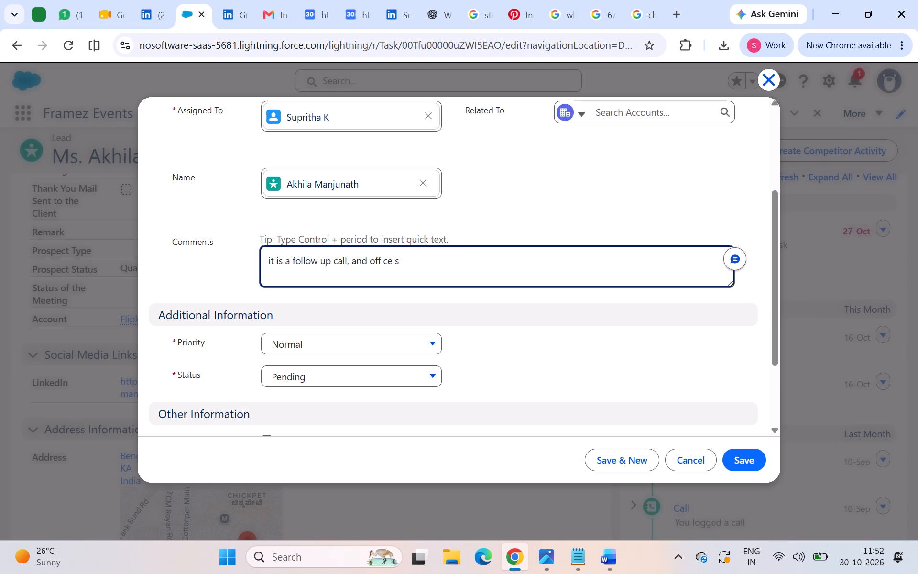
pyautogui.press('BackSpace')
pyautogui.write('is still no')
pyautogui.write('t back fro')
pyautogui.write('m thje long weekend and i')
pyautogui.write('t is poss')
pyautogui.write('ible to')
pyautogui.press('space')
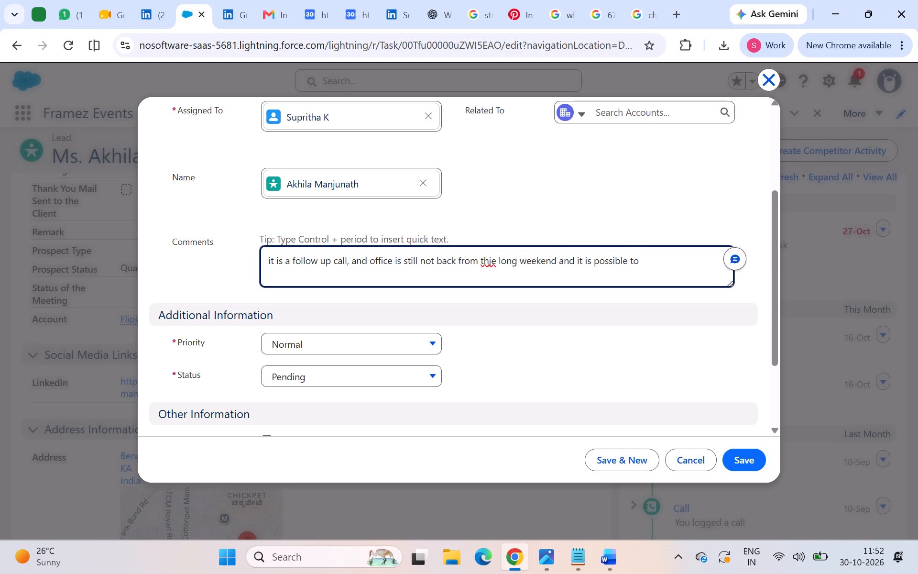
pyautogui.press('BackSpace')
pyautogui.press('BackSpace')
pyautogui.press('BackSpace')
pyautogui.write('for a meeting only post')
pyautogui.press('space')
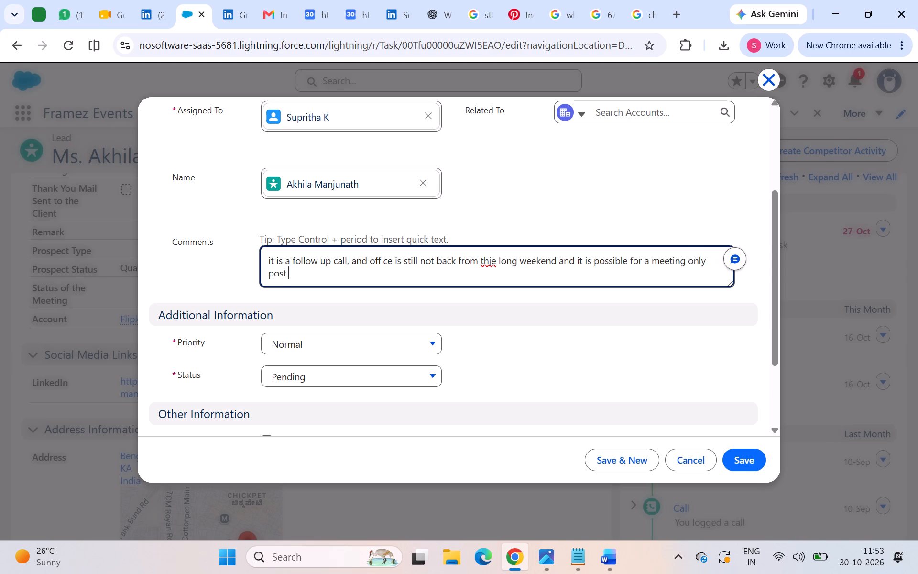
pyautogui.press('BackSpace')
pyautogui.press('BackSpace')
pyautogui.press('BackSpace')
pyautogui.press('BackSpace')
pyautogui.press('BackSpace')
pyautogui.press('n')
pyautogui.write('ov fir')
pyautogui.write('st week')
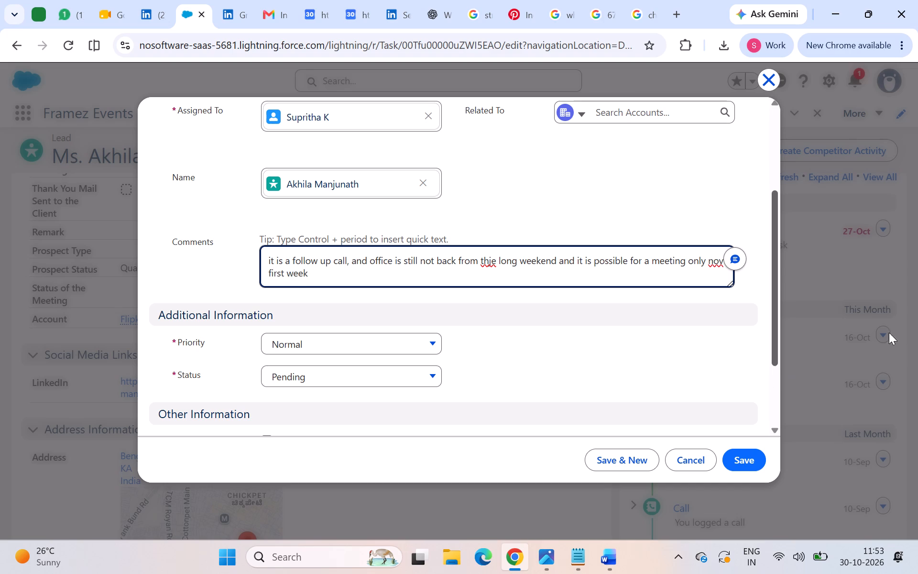
# Copy the full comment text and save the pending Follow up Call task.
pyautogui.moveTo(310, 278); pyautogui.dragTo(252, 252)
pyautogui.hotkey('ctrl', 'c')
pyautogui.click(746, 464)
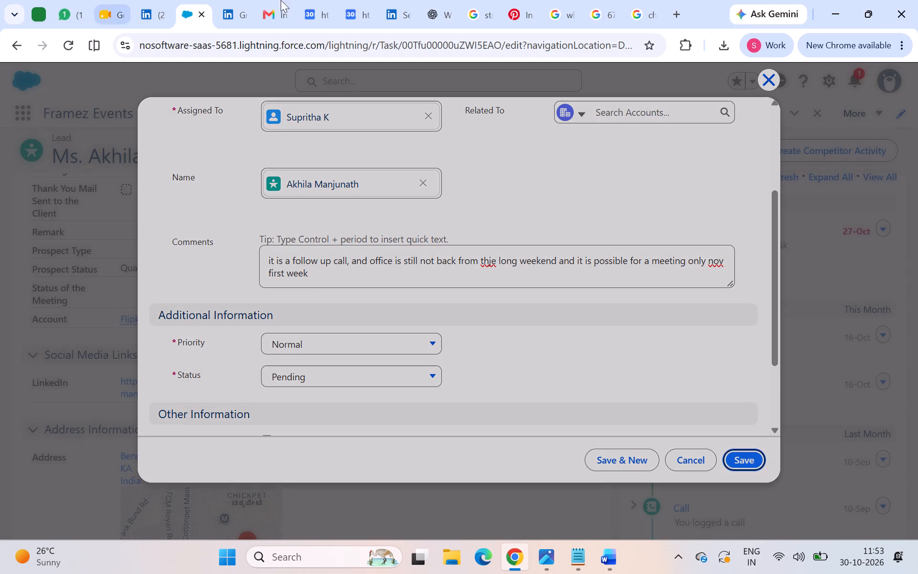
# In Notepad, add the line "Akhila- flipkart-" followed by the copied call comment under the 27th NOV notes.
pyautogui.click(572, 555)
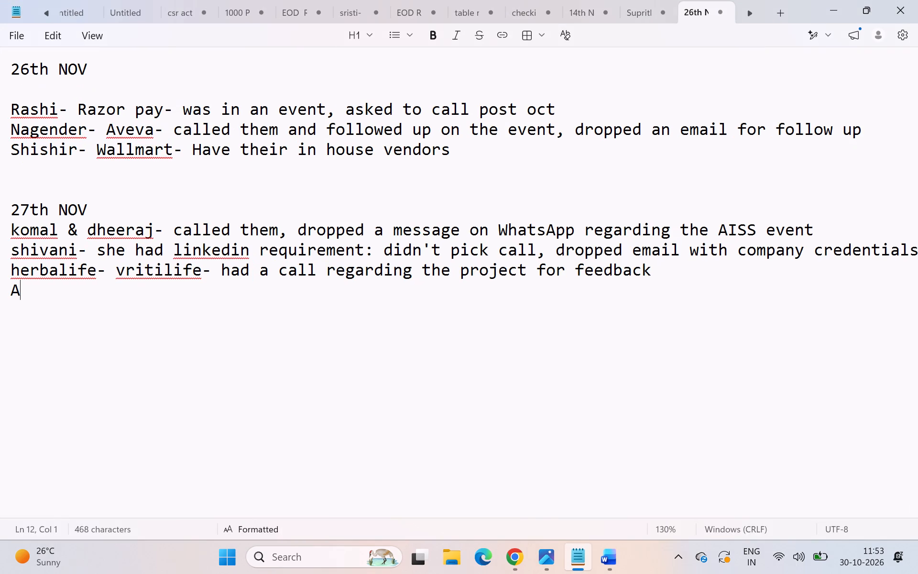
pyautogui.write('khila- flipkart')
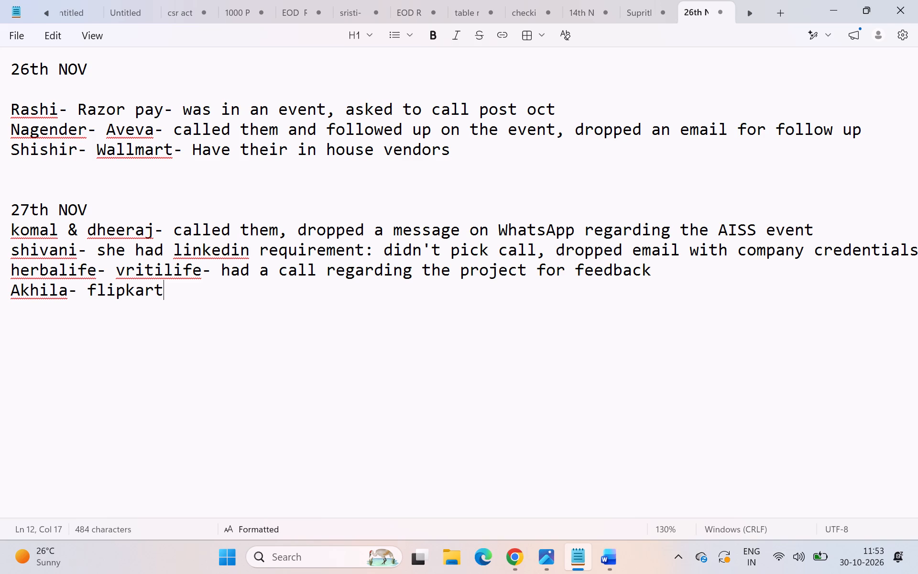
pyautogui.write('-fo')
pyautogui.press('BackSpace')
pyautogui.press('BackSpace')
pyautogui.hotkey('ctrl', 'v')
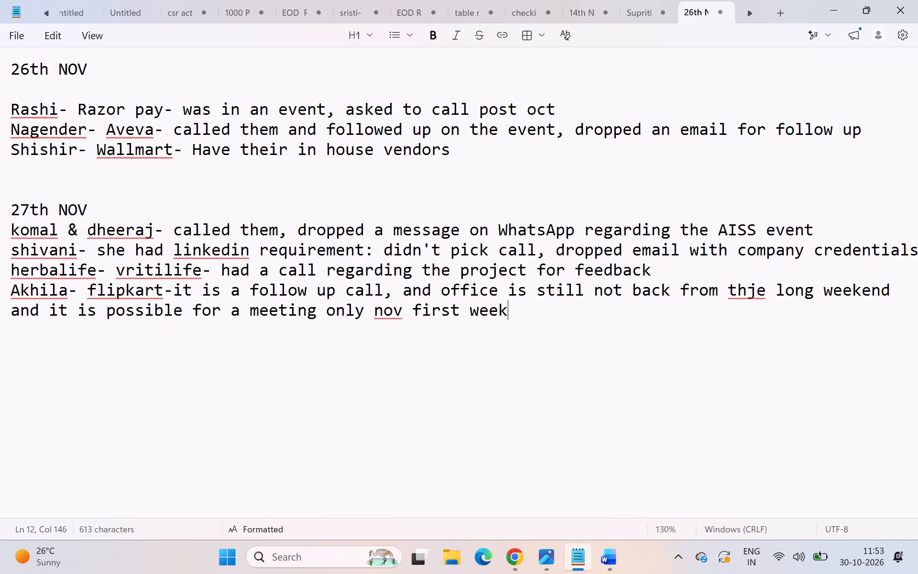
# Add a "28th nov" heading below the 27th NOV notes, leaving a blank line between, and return to Salesforce.
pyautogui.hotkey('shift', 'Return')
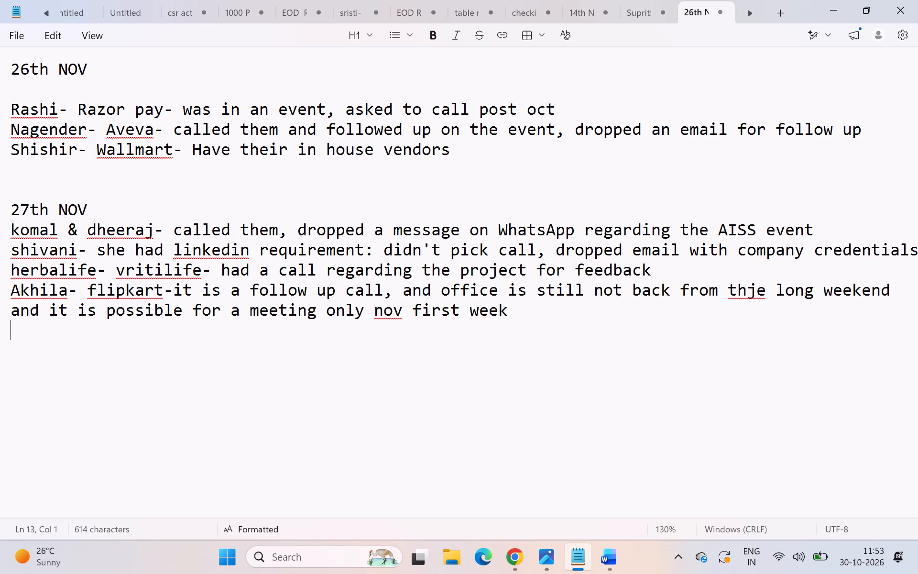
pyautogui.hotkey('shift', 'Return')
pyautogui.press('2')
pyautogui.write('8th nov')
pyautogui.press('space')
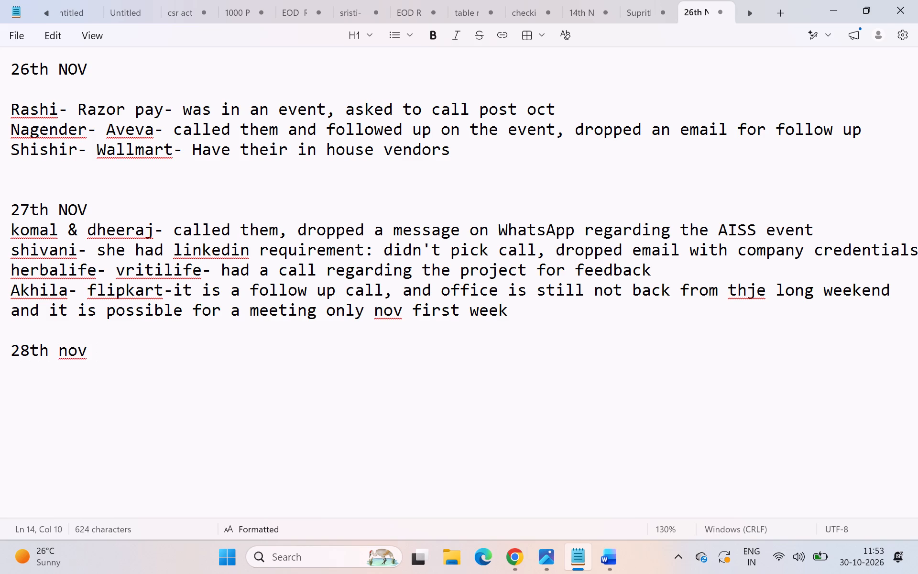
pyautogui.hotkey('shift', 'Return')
pyautogui.click(839, 7)
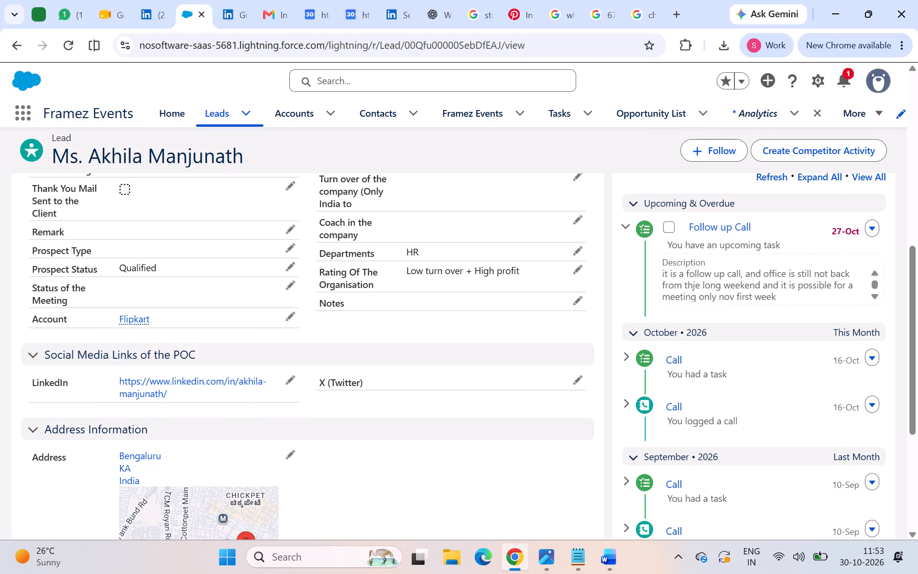
# Open the My Call Logs report from the Home page dashboard.
pyautogui.click(485, 110)
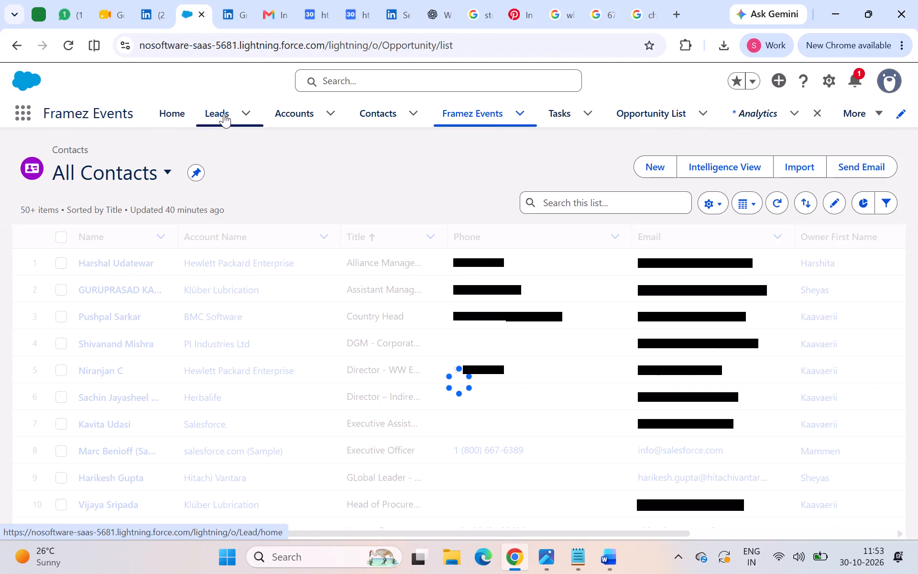
pyautogui.tripleClick(184, 113)
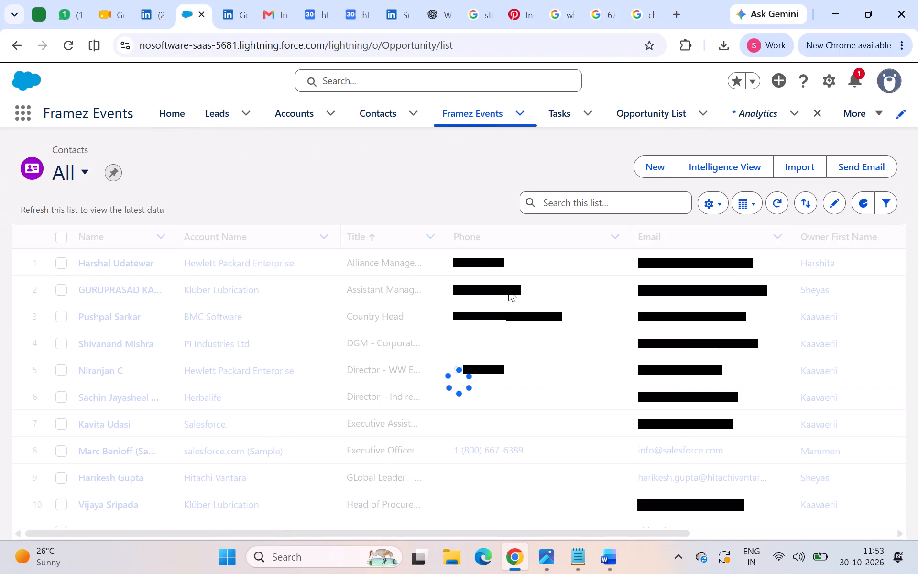
pyautogui.click(187, 125)
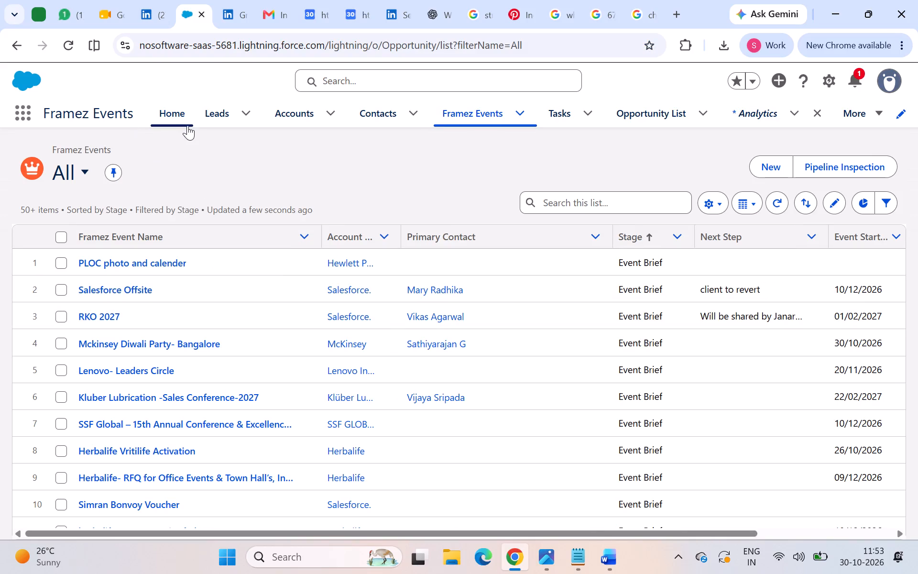
pyautogui.doubleClick(163, 110)
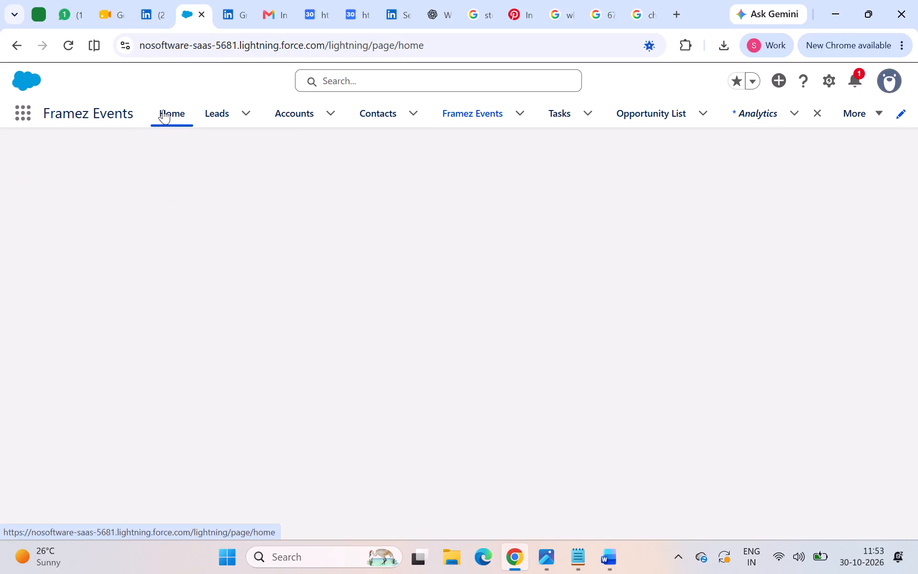
pyautogui.scroll(-5, 506, 386)
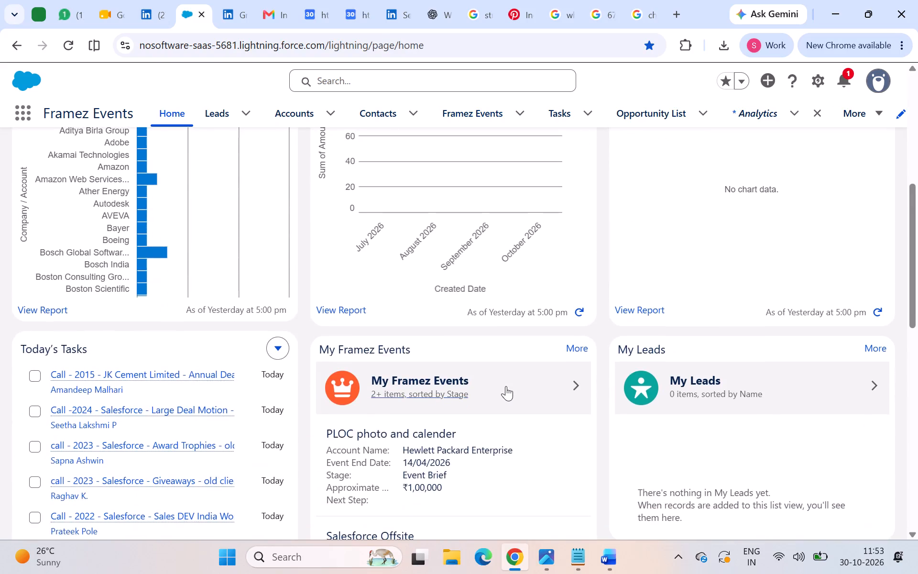
pyautogui.scroll(-2, 577, 424)
pyautogui.scroll(4, 621, 364)
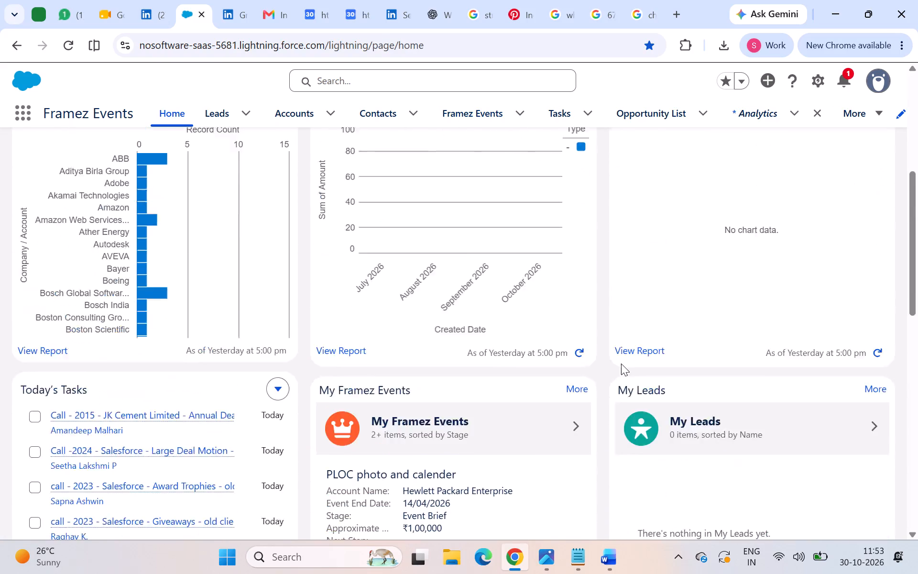
pyautogui.scroll(4, 621, 364)
pyautogui.scroll(-12, 621, 364)
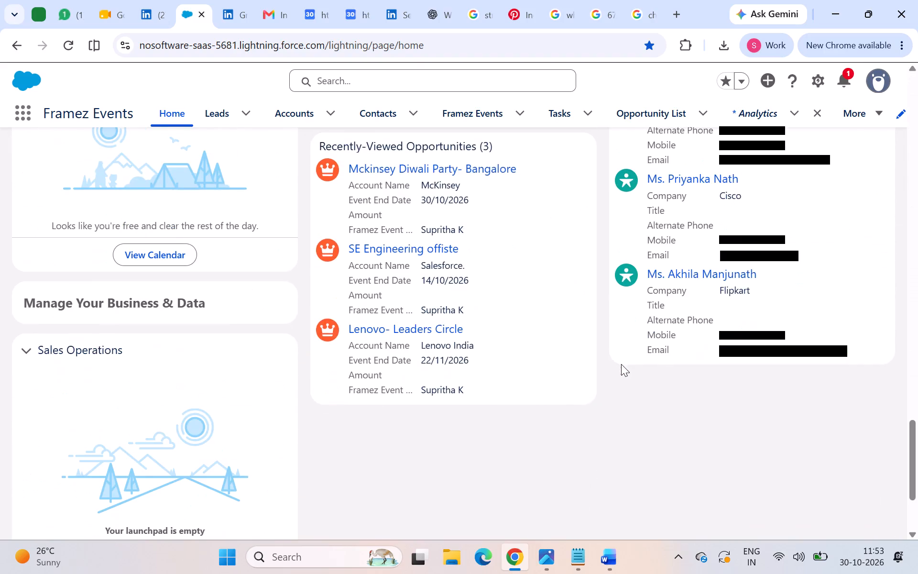
pyautogui.scroll(18, 621, 364)
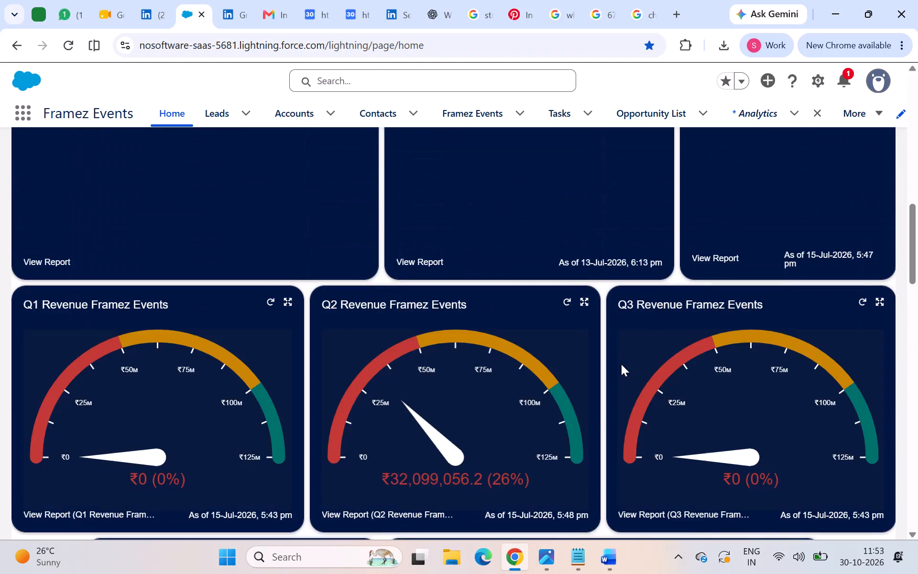
pyautogui.scroll(8, 621, 364)
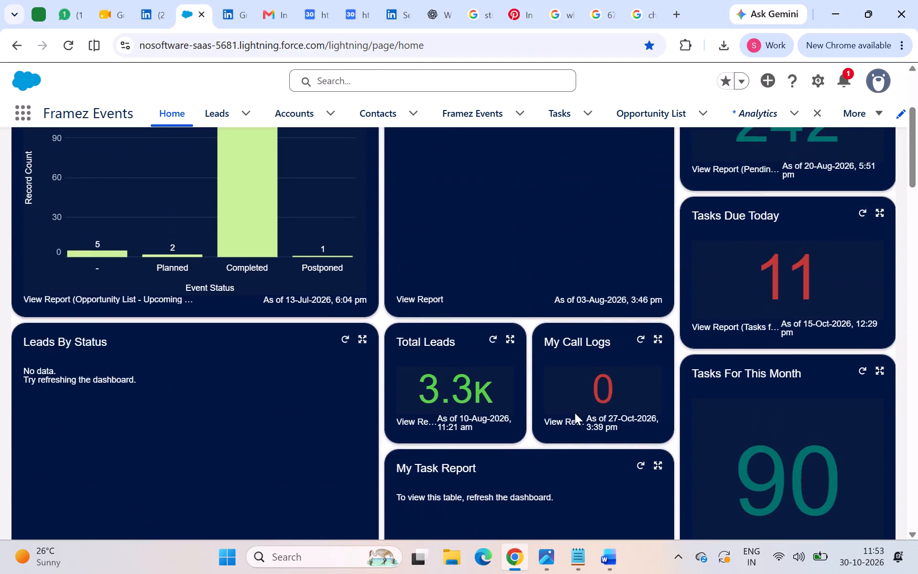
pyautogui.click(566, 419)
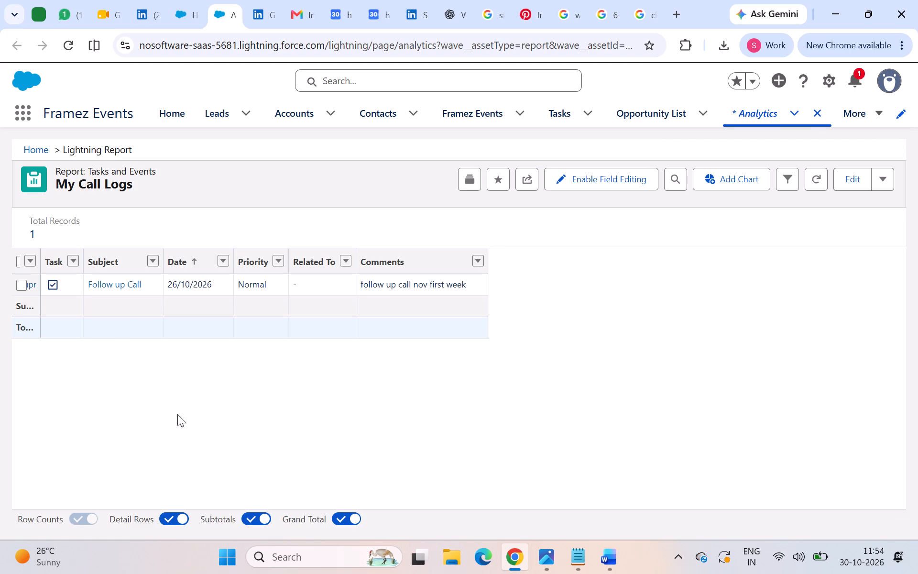
# Filter the My Call Logs report's Created Date range to This Week and apply it.
pyautogui.click(783, 176)
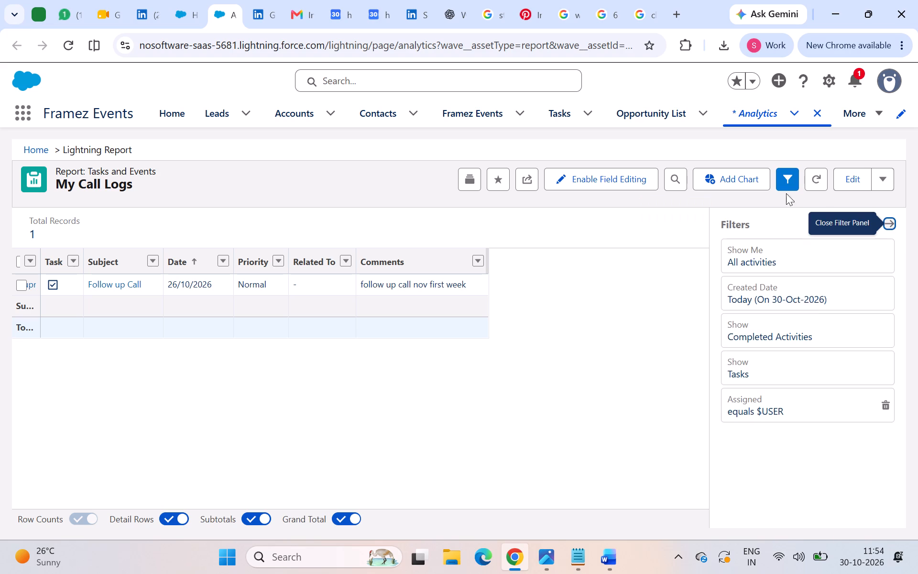
pyautogui.click(788, 292)
pyautogui.click(598, 260)
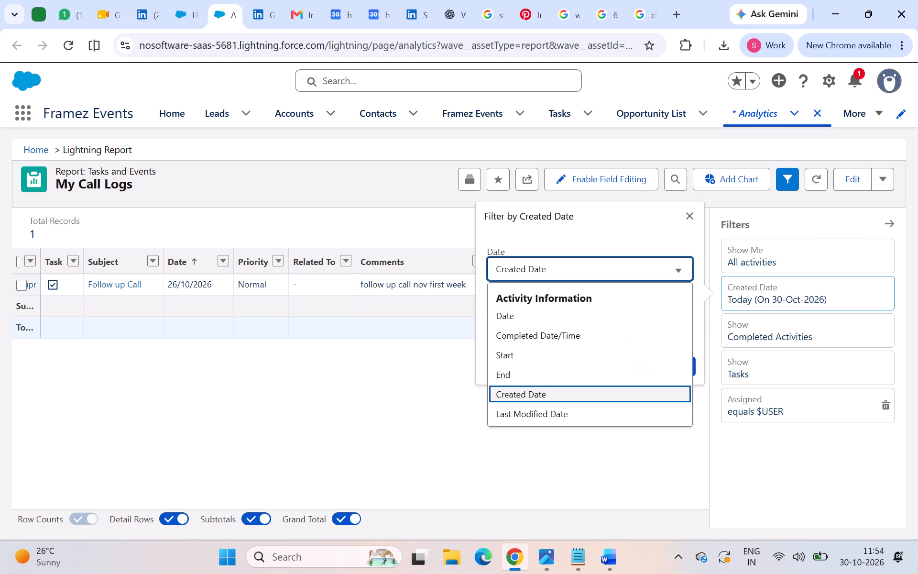
pyautogui.click(385, 398)
pyautogui.click(782, 292)
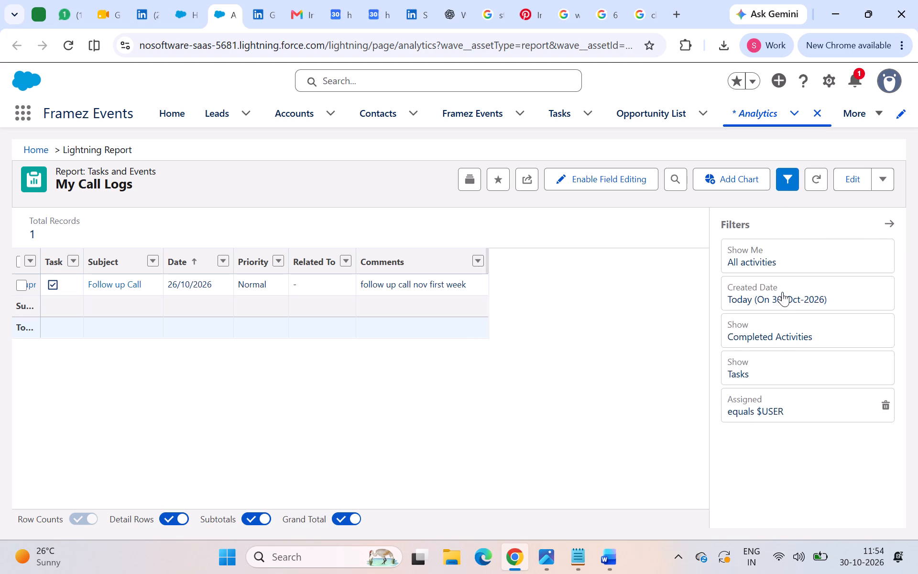
pyautogui.click(596, 321)
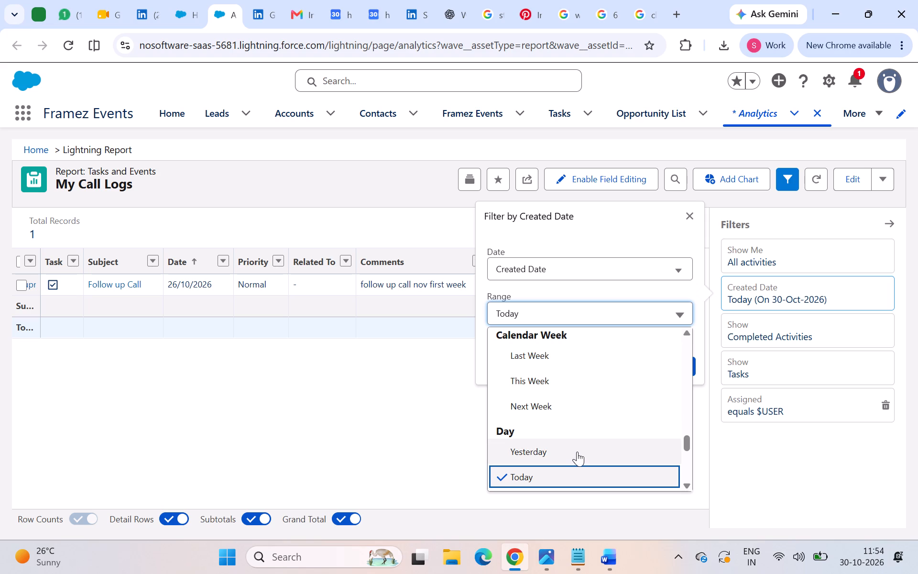
pyautogui.click(568, 385)
pyautogui.click(663, 370)
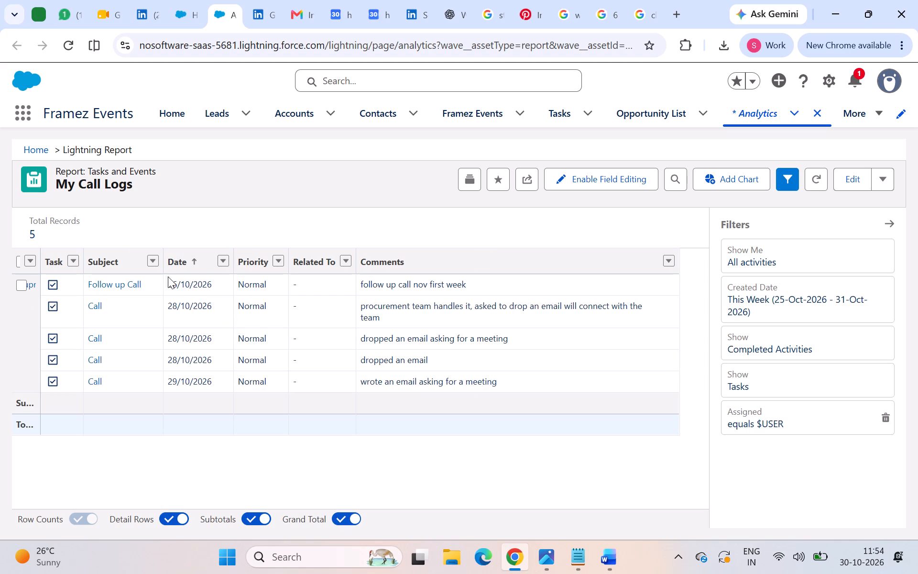
# Open the Follow up Call entry dated 26/10/2026, go to its Razorpay lead, and expand the upcoming follow-up call there.
pyautogui.click(121, 288)
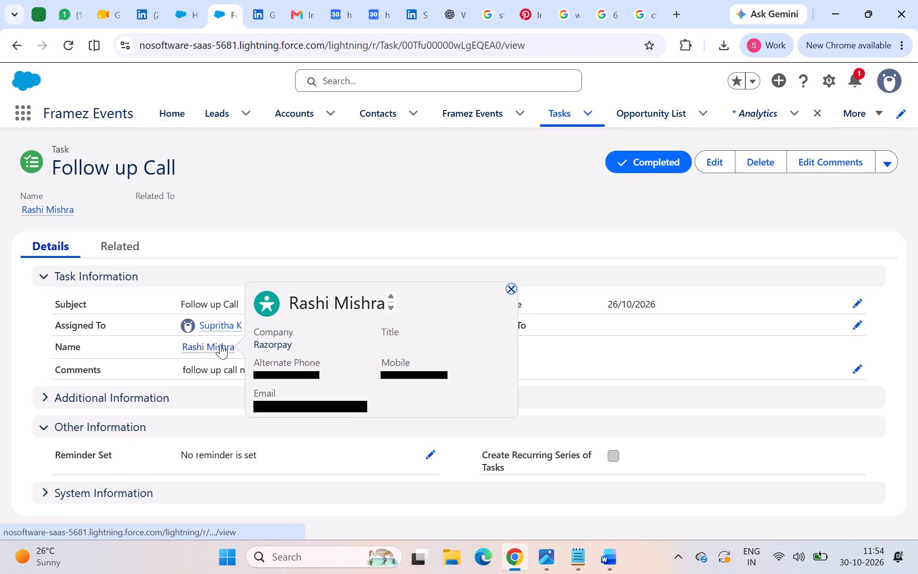
pyautogui.click(333, 243)
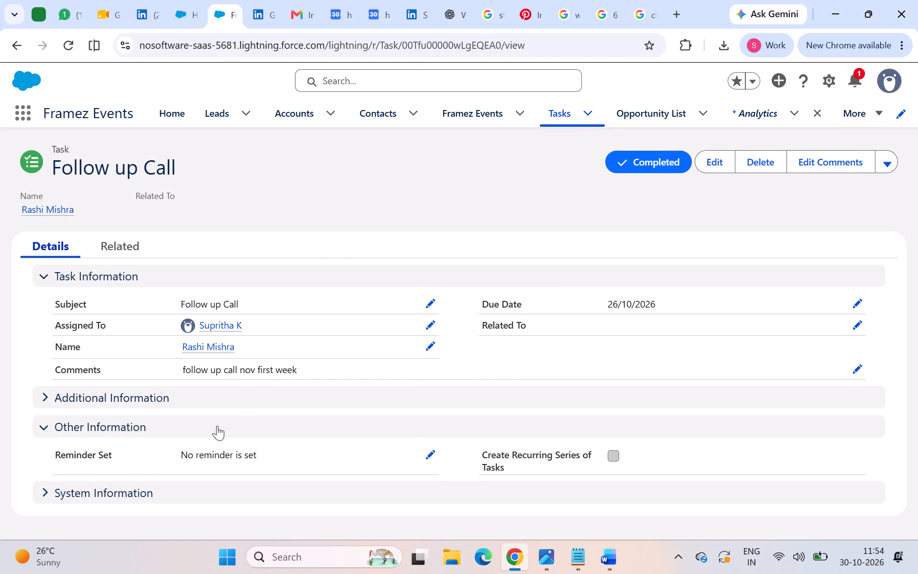
pyautogui.click(220, 349)
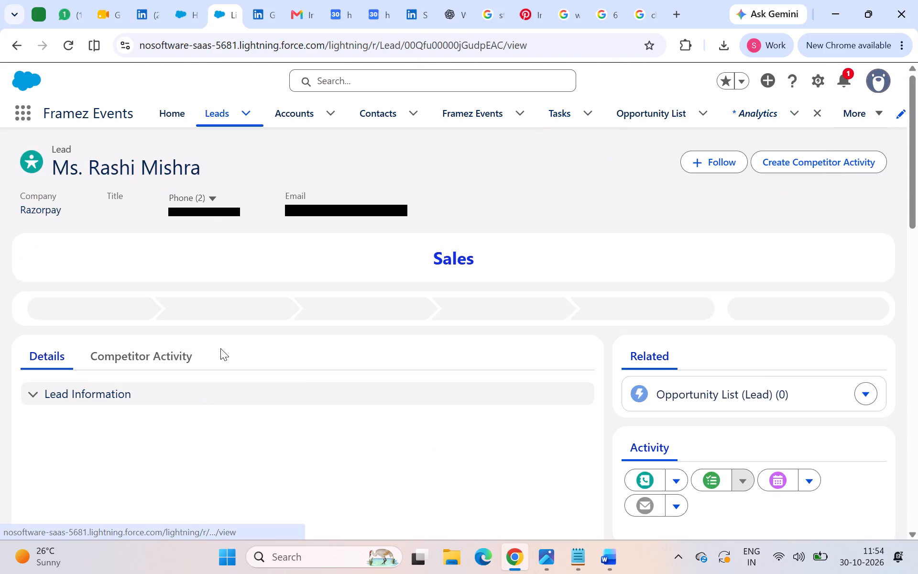
pyautogui.scroll(-3, 795, 469)
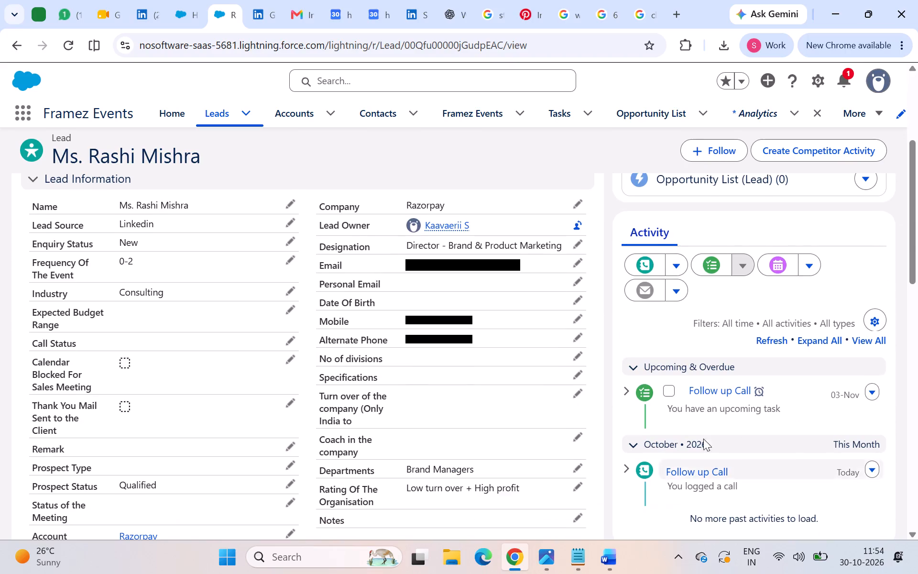
pyautogui.click(626, 385)
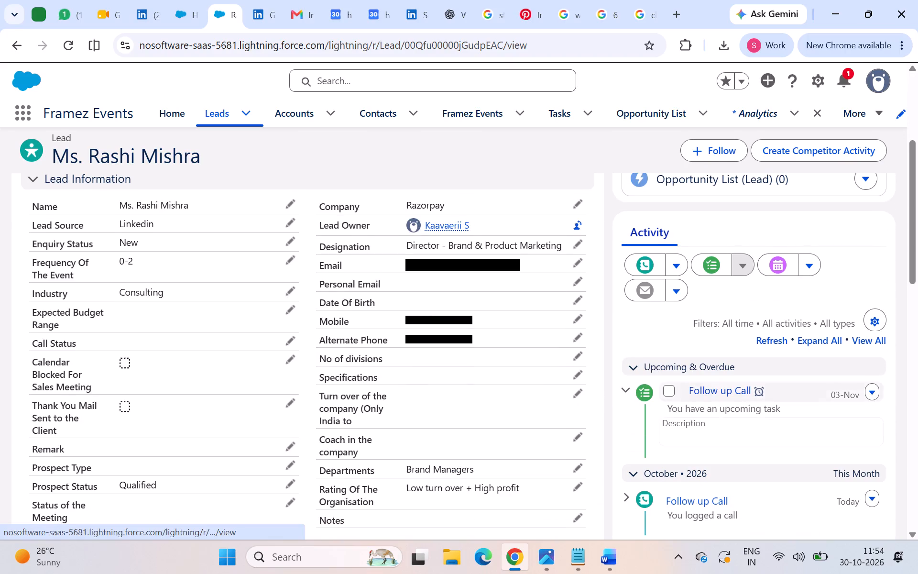
# Examine the upcoming follow-up call's comments, status, due date and reminder in its edit form, and close it without saving.
pyautogui.click(877, 397)
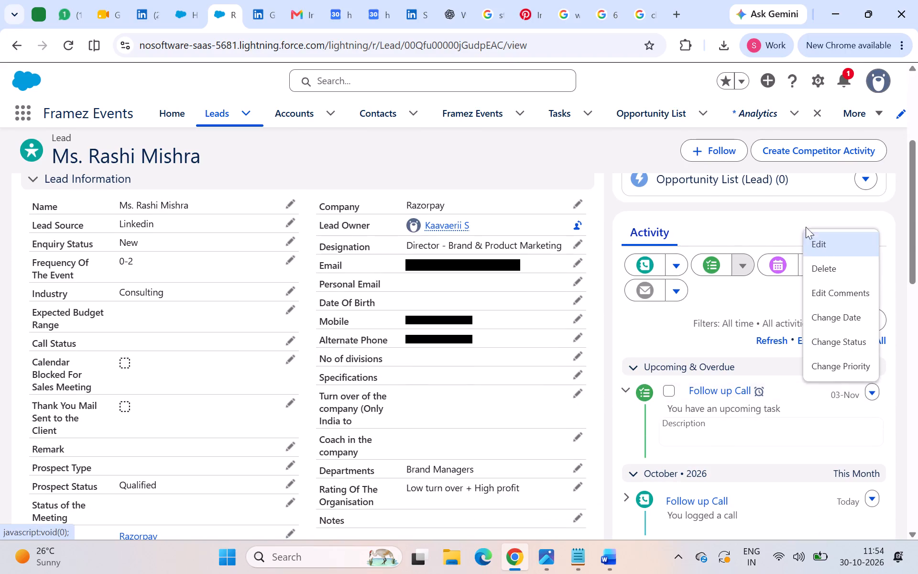
pyautogui.click(827, 256)
pyautogui.click(668, 212)
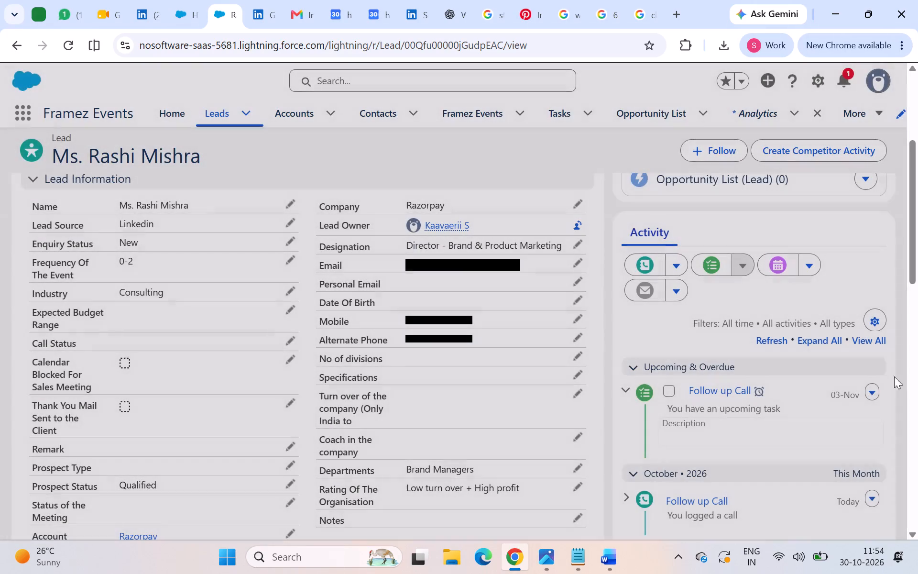
pyautogui.click(876, 387)
pyautogui.click(829, 236)
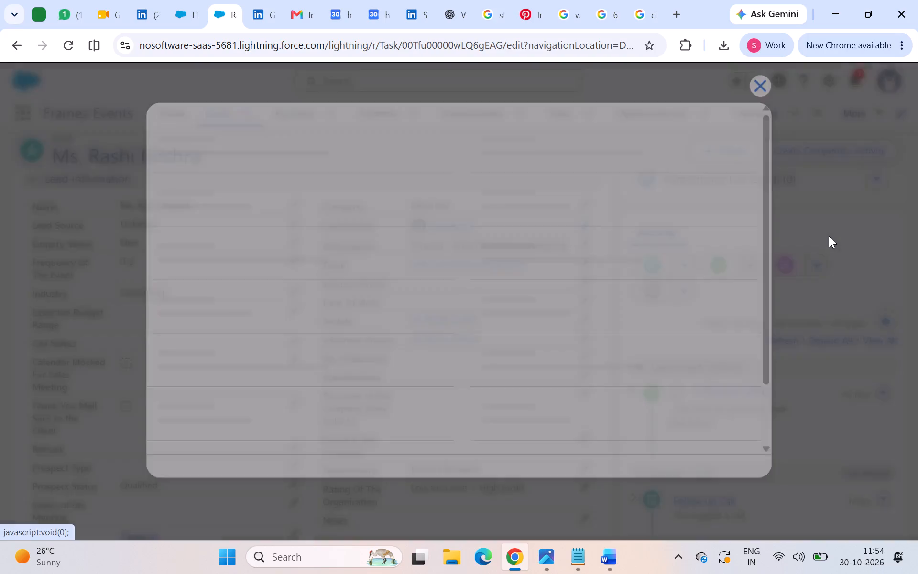
pyautogui.scroll(-2, 551, 330)
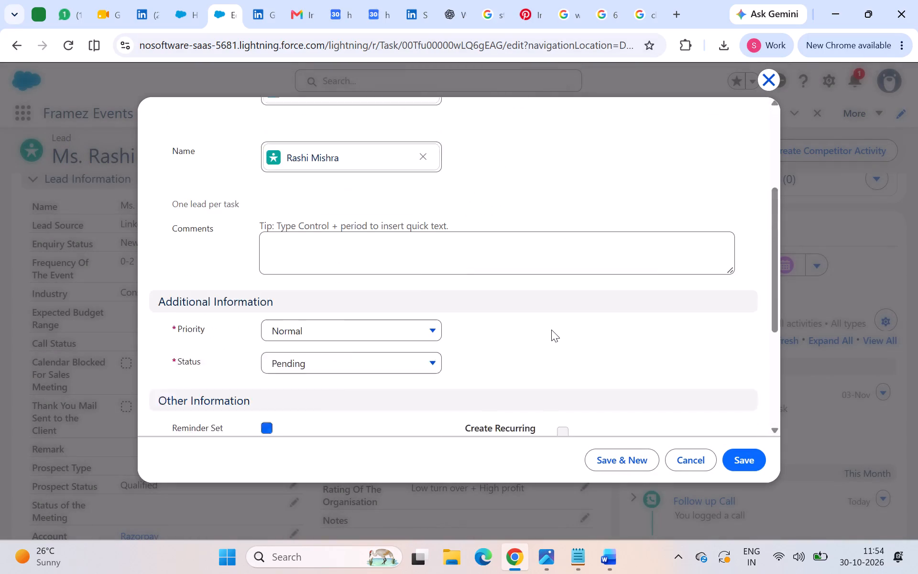
pyautogui.scroll(-7, 551, 330)
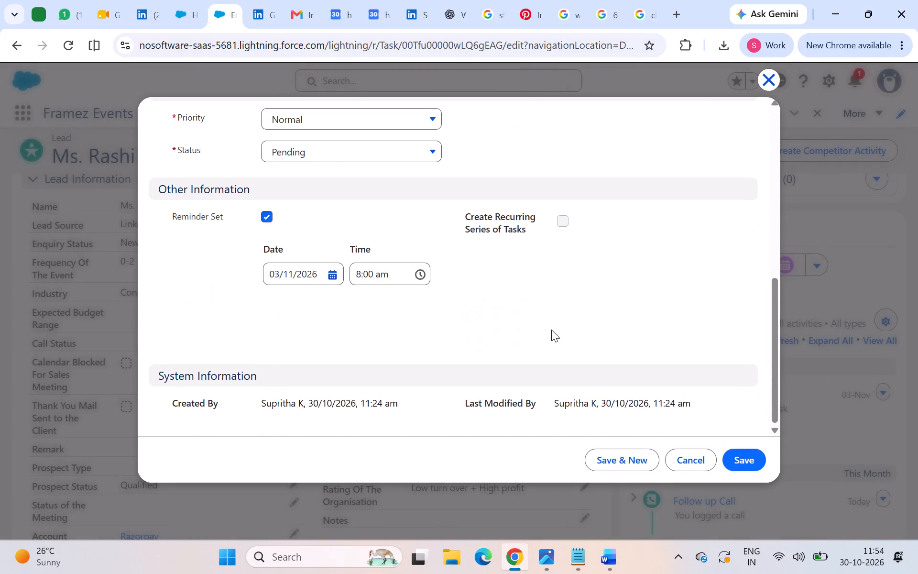
pyautogui.scroll(10, 551, 330)
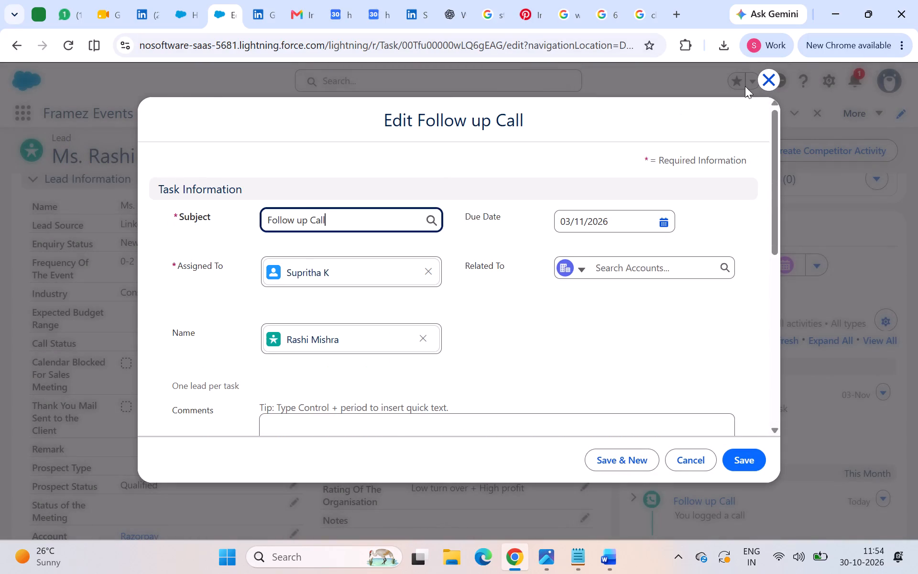
pyautogui.click(770, 81)
# Go back from the Razorpay lead record to the previously viewed page.
pyautogui.click(17, 46)
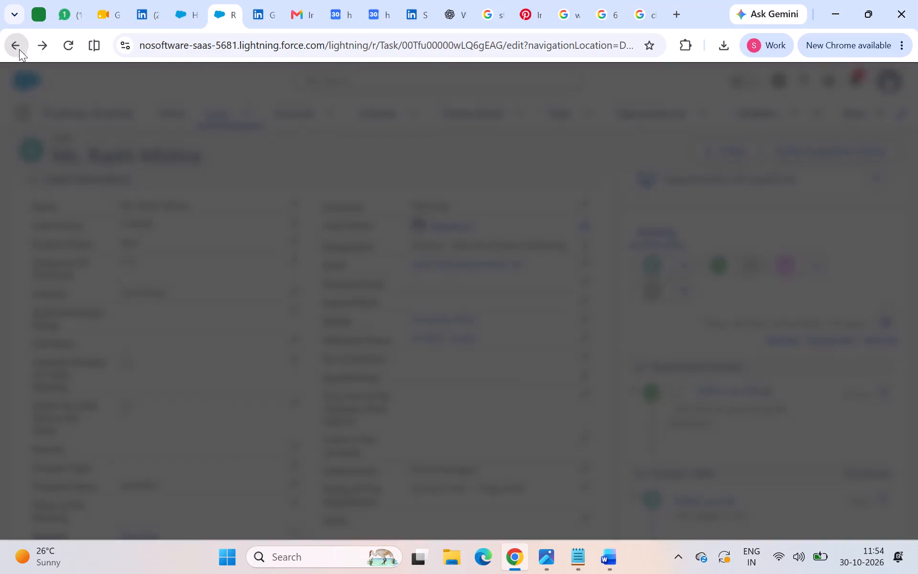
# Leave the lead's task edit form and go back to the filtered My Call Logs report.
pyautogui.click(776, 82)
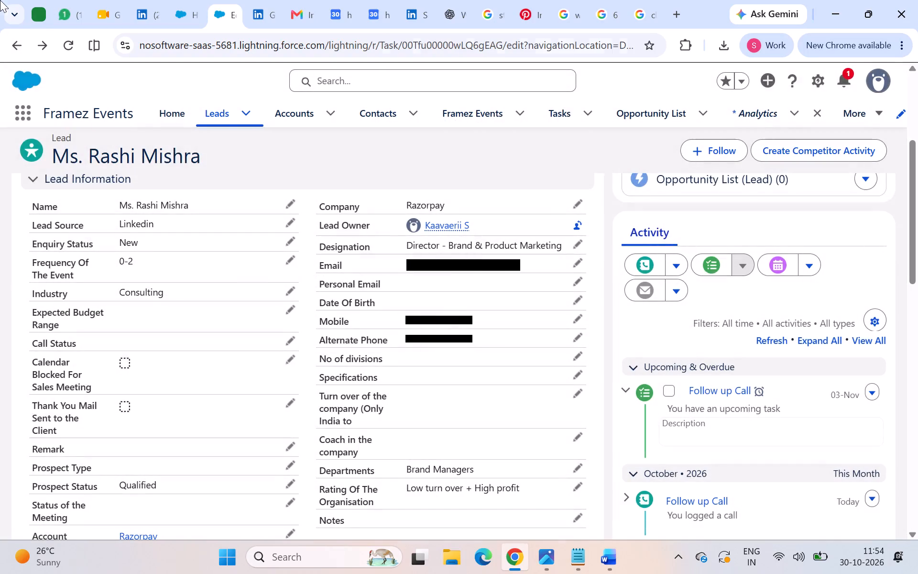
pyautogui.doubleClick(3, 48)
pyautogui.click(3, 52)
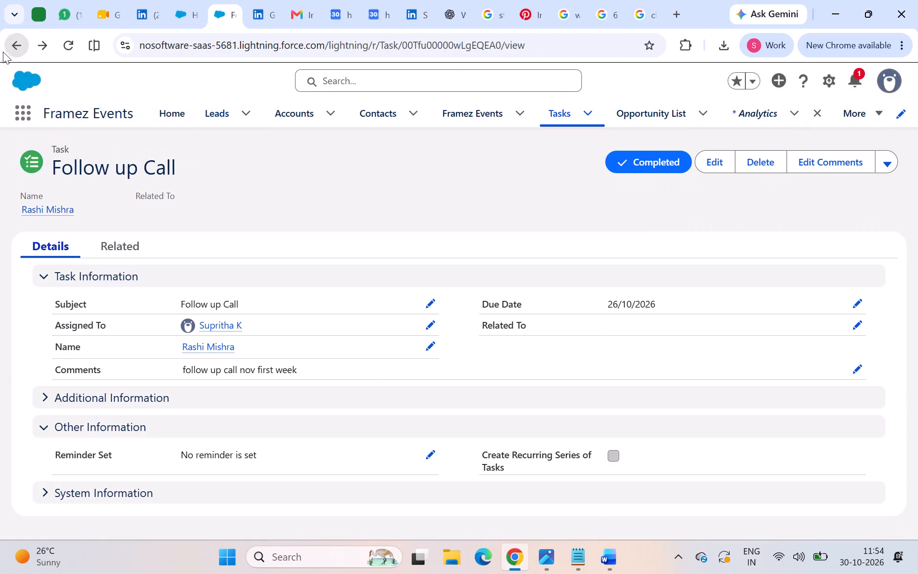
pyautogui.click(6, 43)
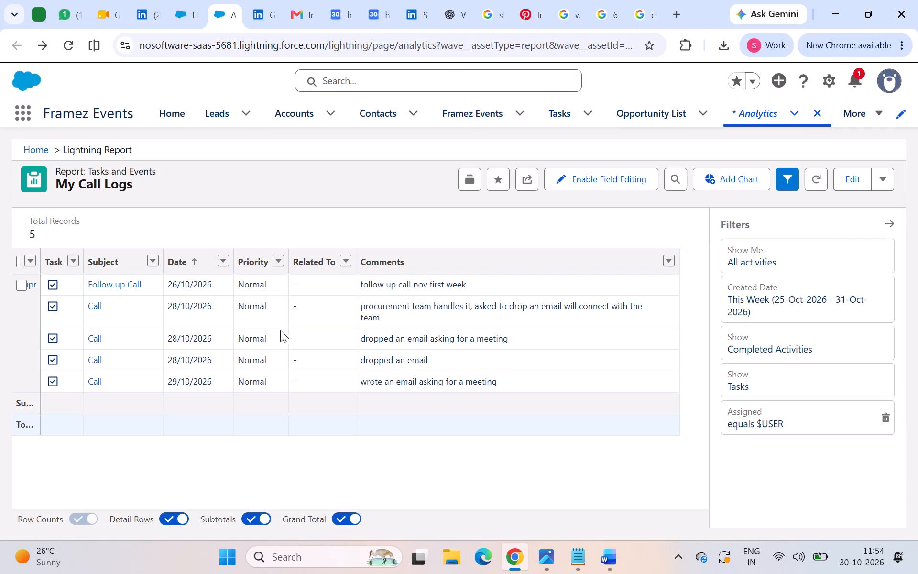
# Open the 28/10/2026 Call task whose comment says the procurement team handles it, to view its details.
pyautogui.click(100, 306)
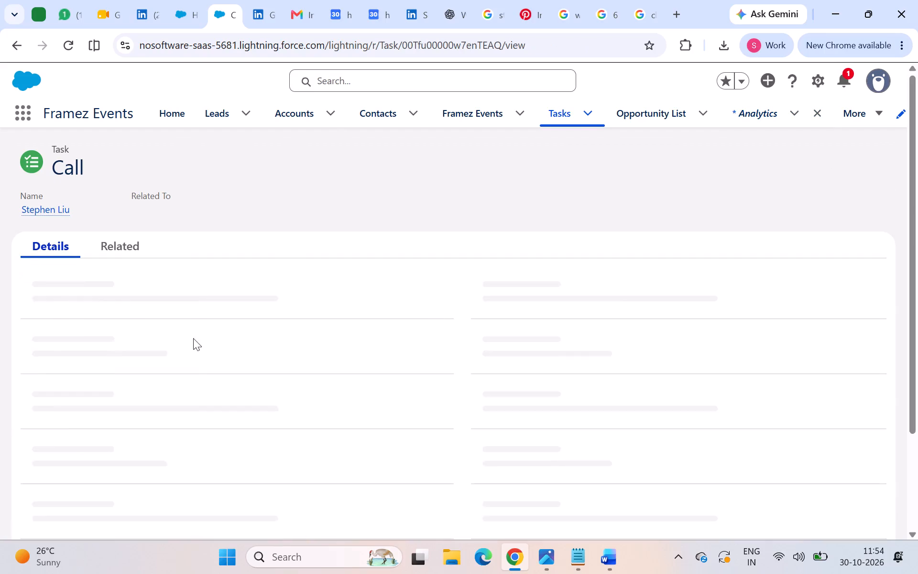
pyautogui.click(236, 347)
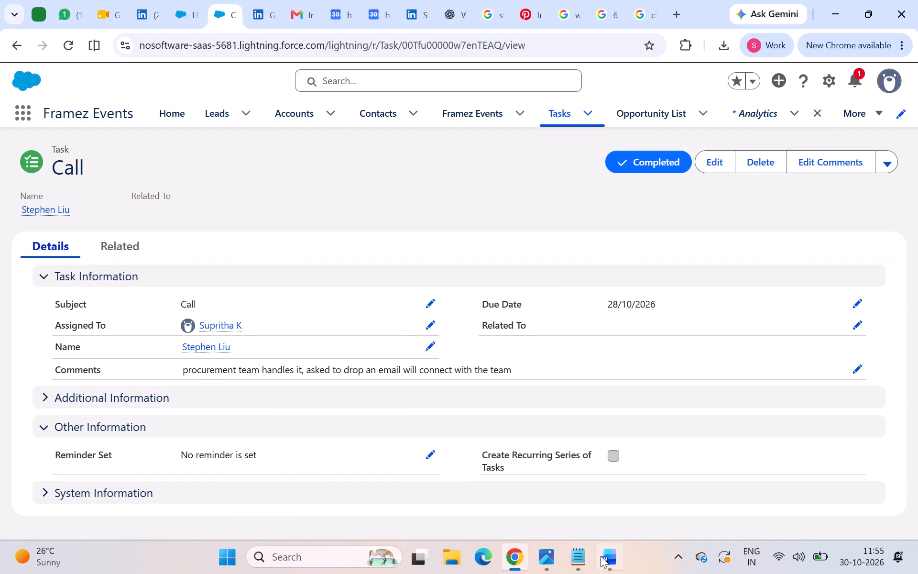
# Switch to Notepad and begin Stephen's entry under 28th nov with his name and the company hsbc.
pyautogui.click(581, 555)
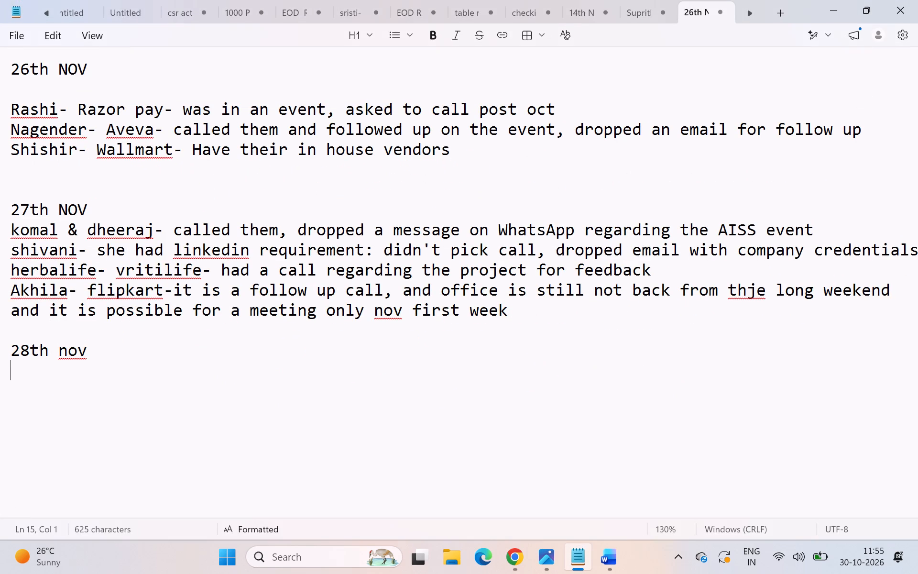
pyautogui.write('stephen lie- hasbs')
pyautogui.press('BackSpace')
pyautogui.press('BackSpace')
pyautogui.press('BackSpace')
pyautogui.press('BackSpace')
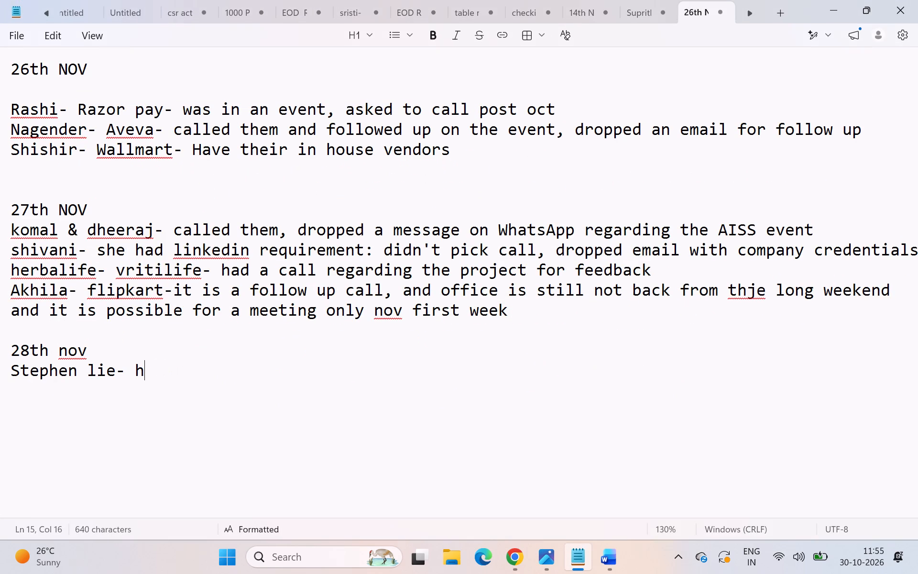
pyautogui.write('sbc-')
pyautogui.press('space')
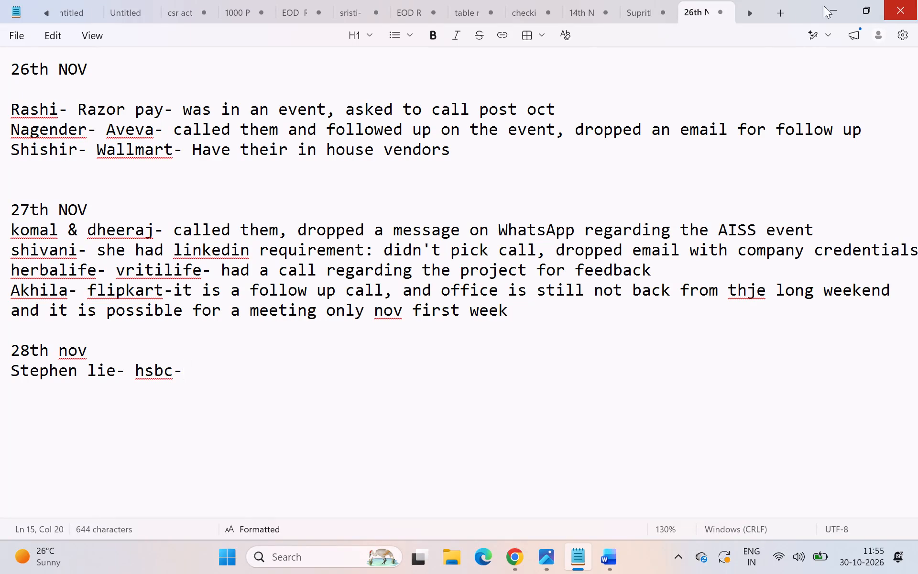
# Copy the Salesforce task's procurement team comment into Stephen's hsbc entry in Notepad and start a new line below it.
pyautogui.click(837, 11)
pyautogui.tripleClick(248, 369)
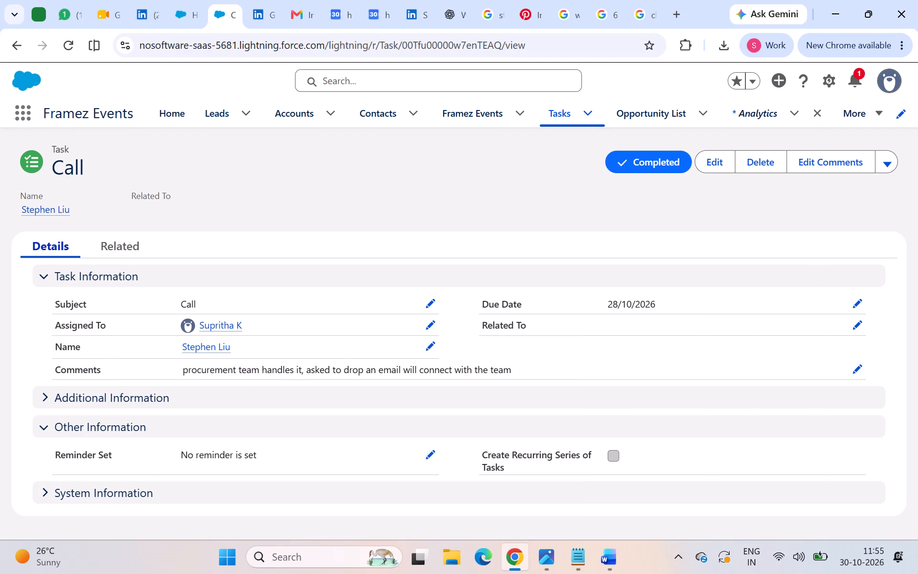
pyautogui.tripleClick(252, 373)
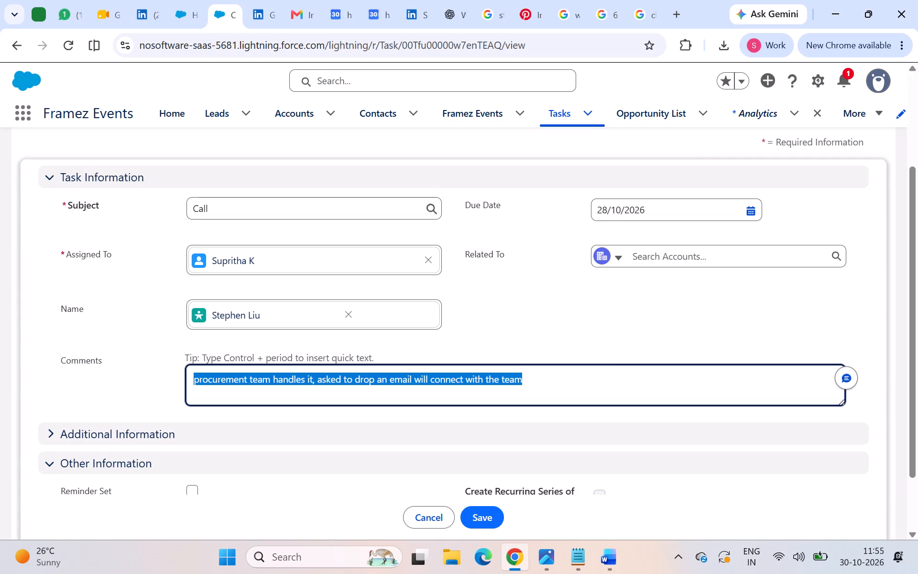
pyautogui.hotkey('ctrl', 'c')
pyautogui.click(476, 509)
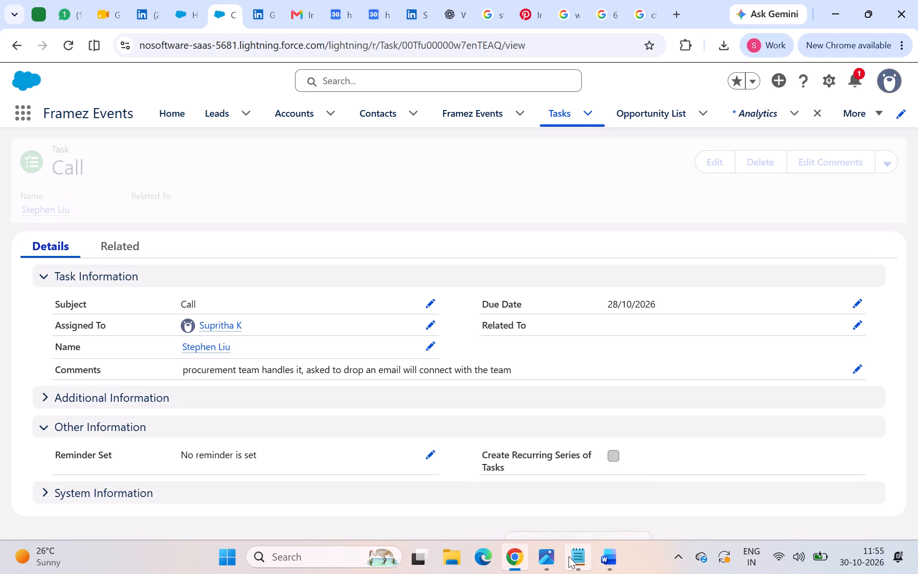
pyautogui.click(568, 556)
pyautogui.hotkey('ctrl', 'v')
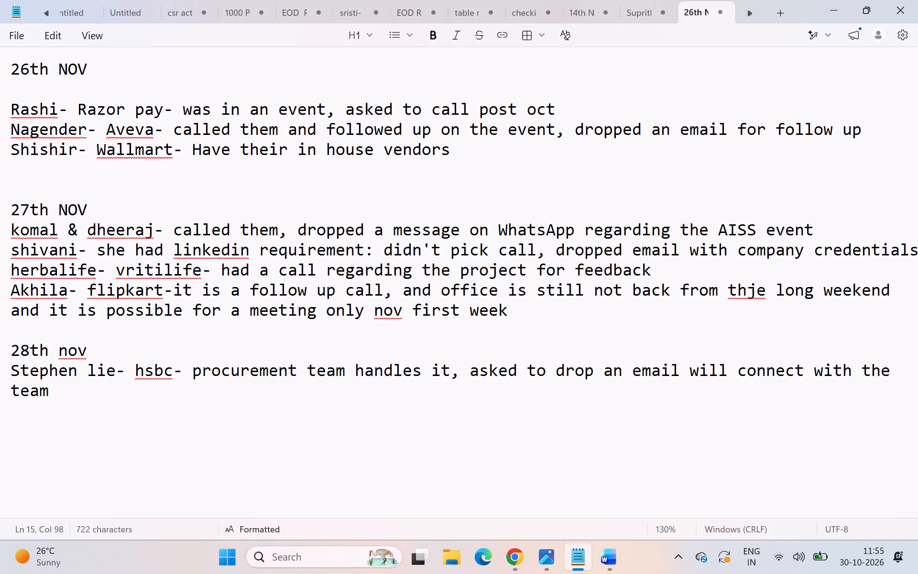
pyautogui.hotkey('shift', 'Return')
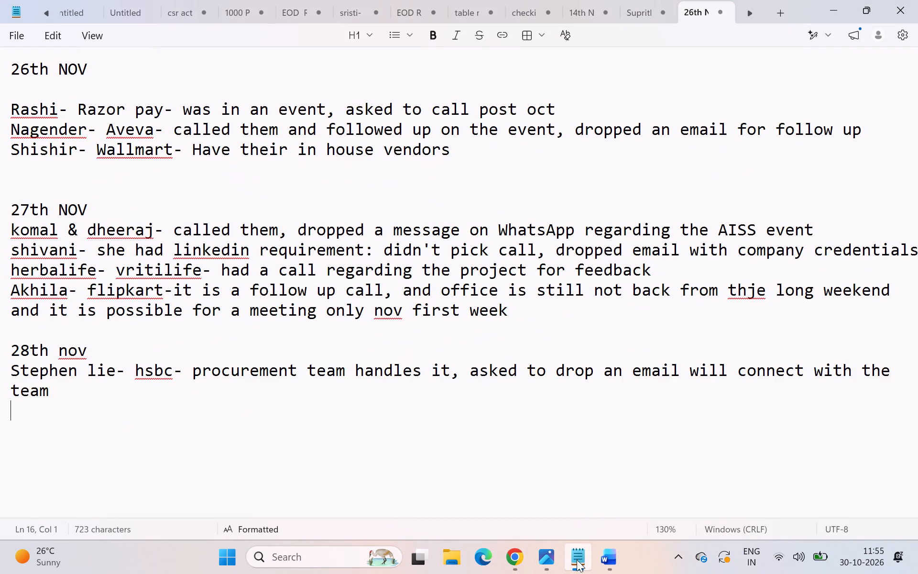
pyautogui.click(577, 560)
pyautogui.click(11, 39)
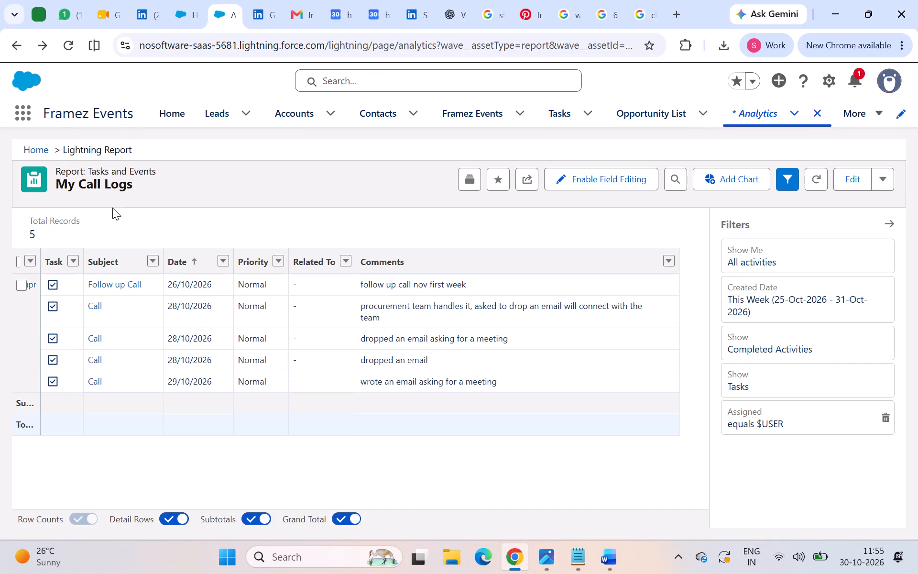
pyautogui.click(90, 337)
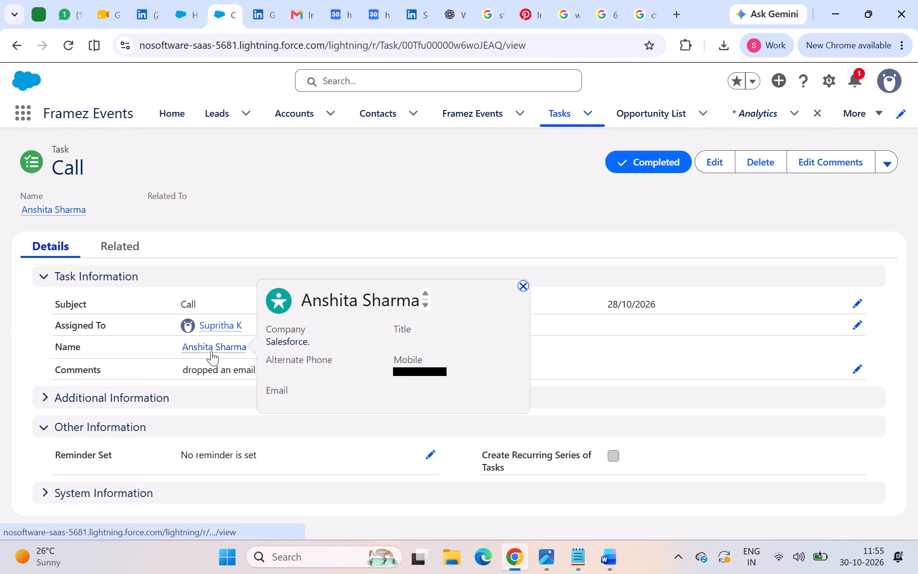
pyautogui.click(590, 570)
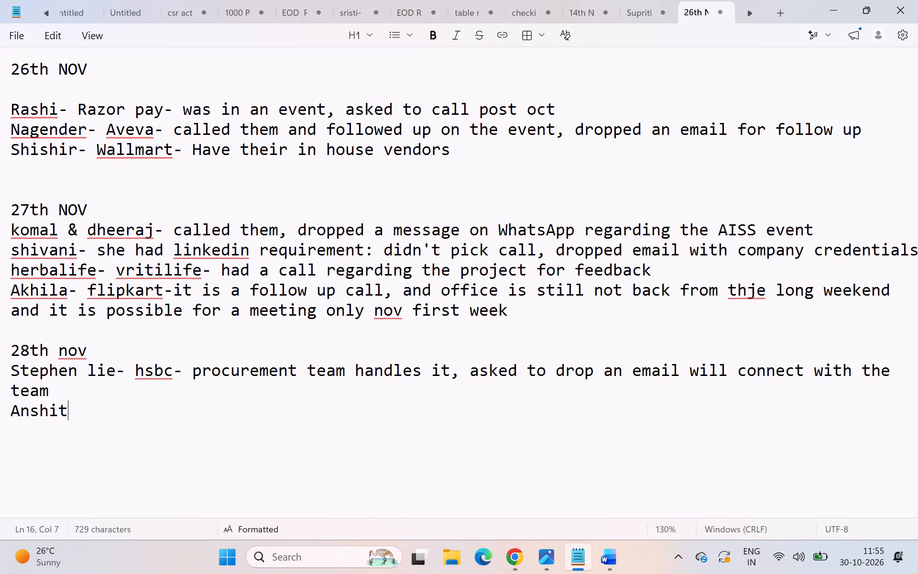
pyautogui.press('BackSpace')
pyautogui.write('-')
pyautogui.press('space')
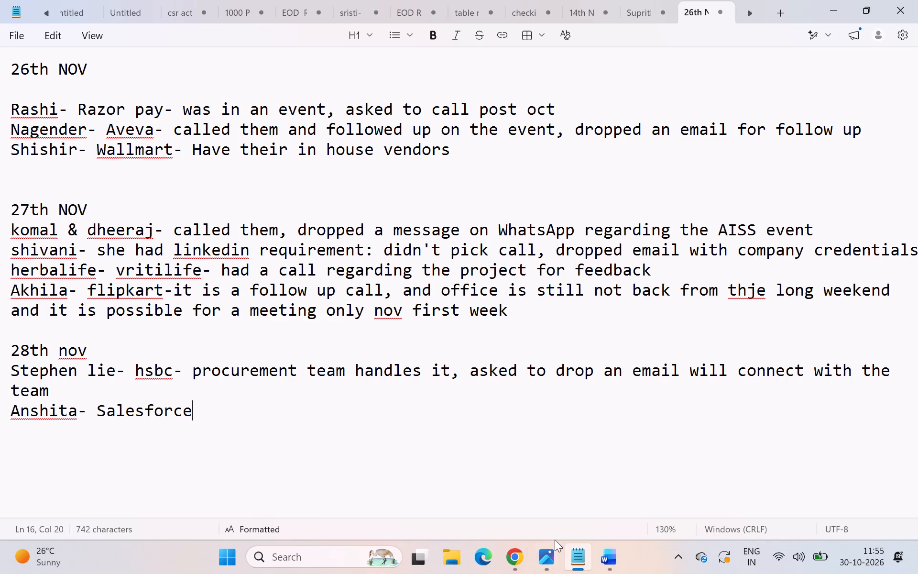
# Complete Anshita's Notepad line with "- didn't pick call:" followed by the comment copied from her Salesforce task.
pyautogui.click(565, 559)
pyautogui.moveTo(348, 371); pyautogui.dragTo(348, 370)
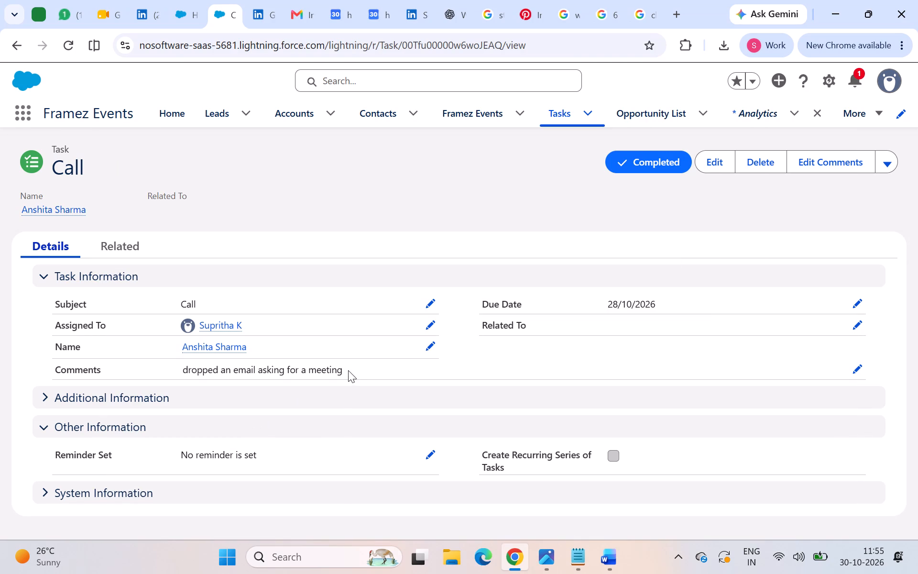
pyautogui.moveTo(348, 370); pyautogui.dragTo(176, 375)
pyautogui.hotkey('ctrl', 'c')
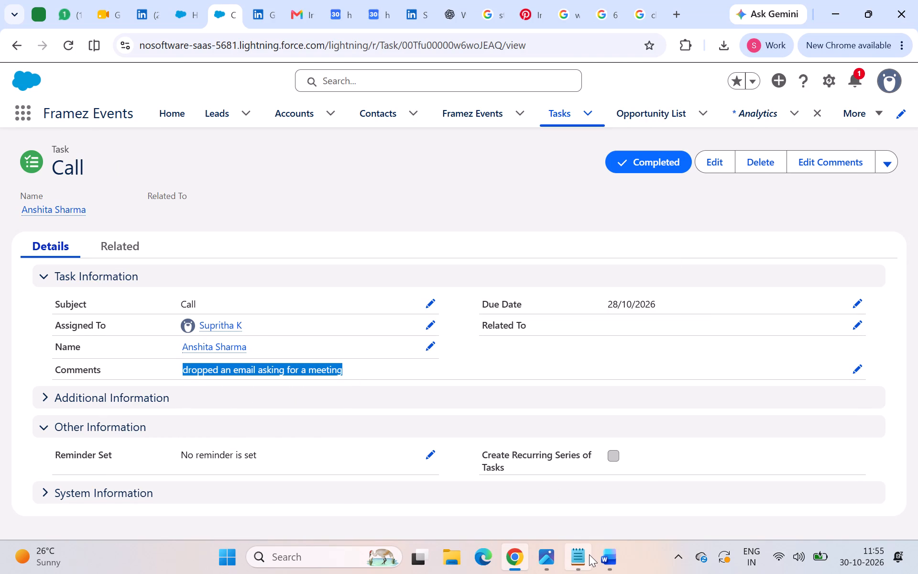
pyautogui.click(589, 554)
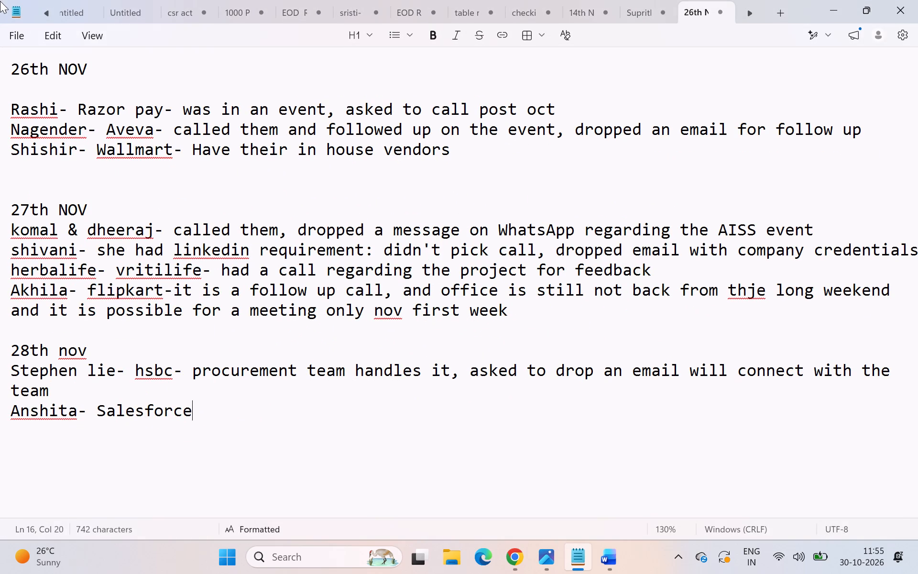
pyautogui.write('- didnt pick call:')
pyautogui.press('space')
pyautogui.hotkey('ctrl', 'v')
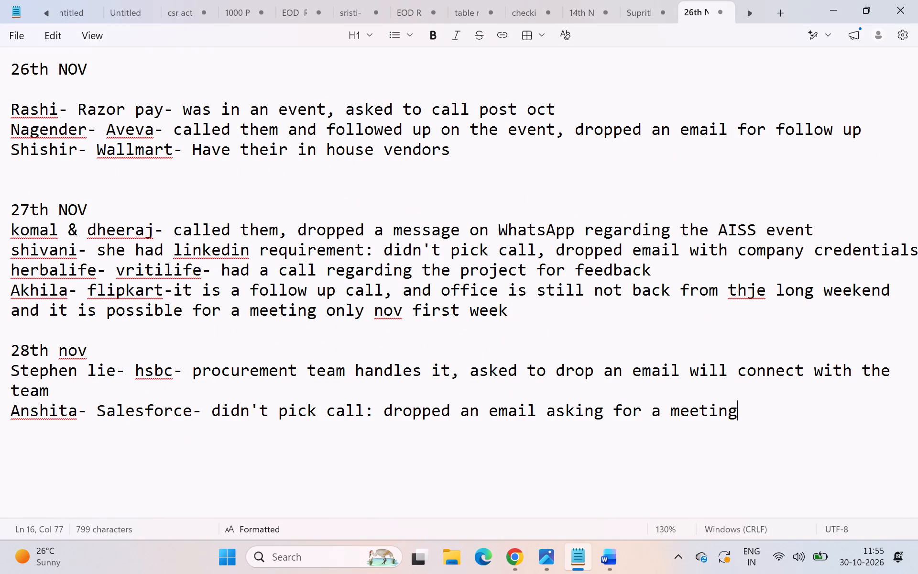
# Return to My Call Logs in Salesforce and recheck the two 28/10/2026 Call tasks already recorded in the notes.
pyautogui.click(569, 560)
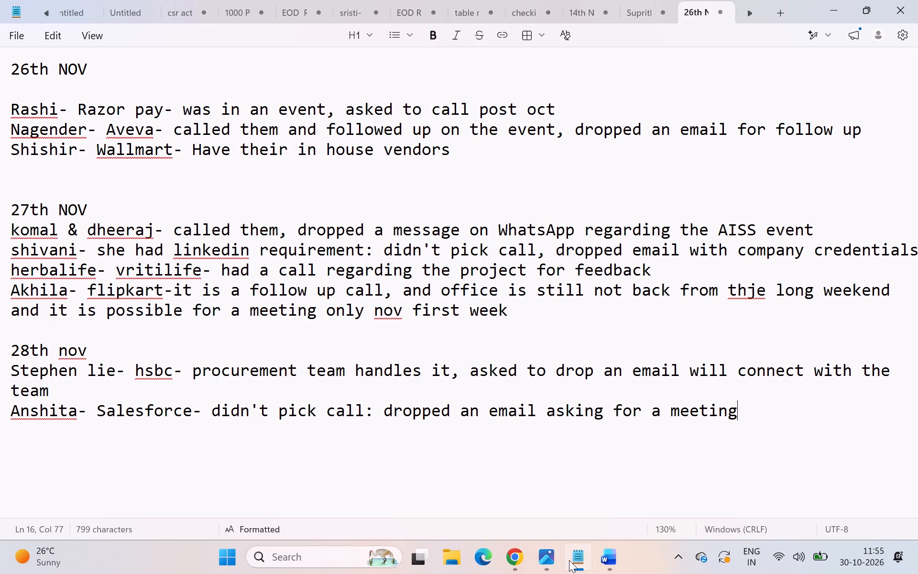
pyautogui.click(16, 47)
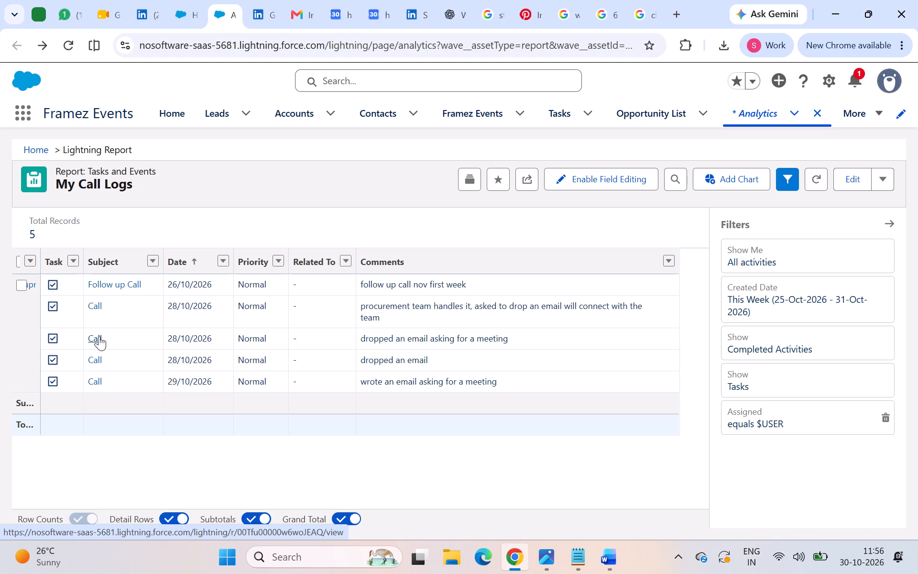
pyautogui.click(99, 336)
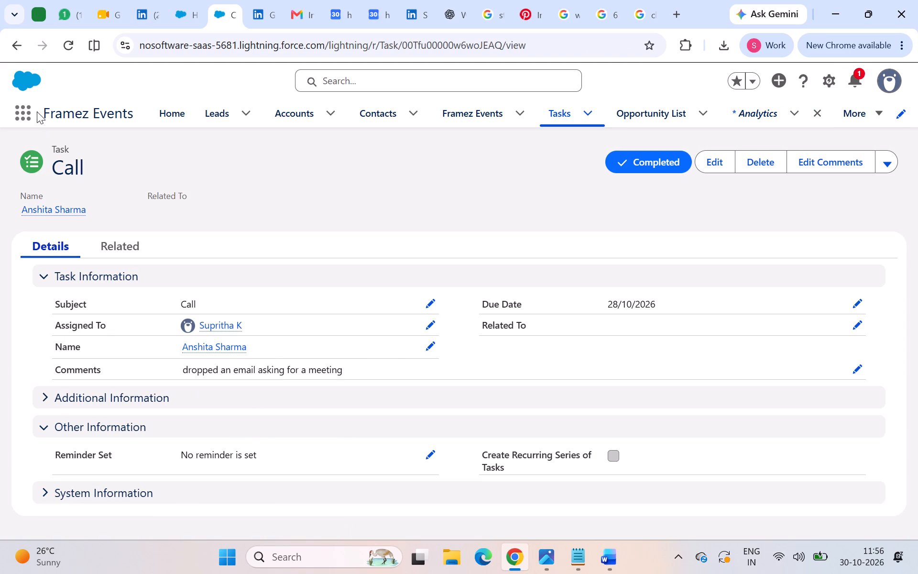
pyautogui.click(7, 52)
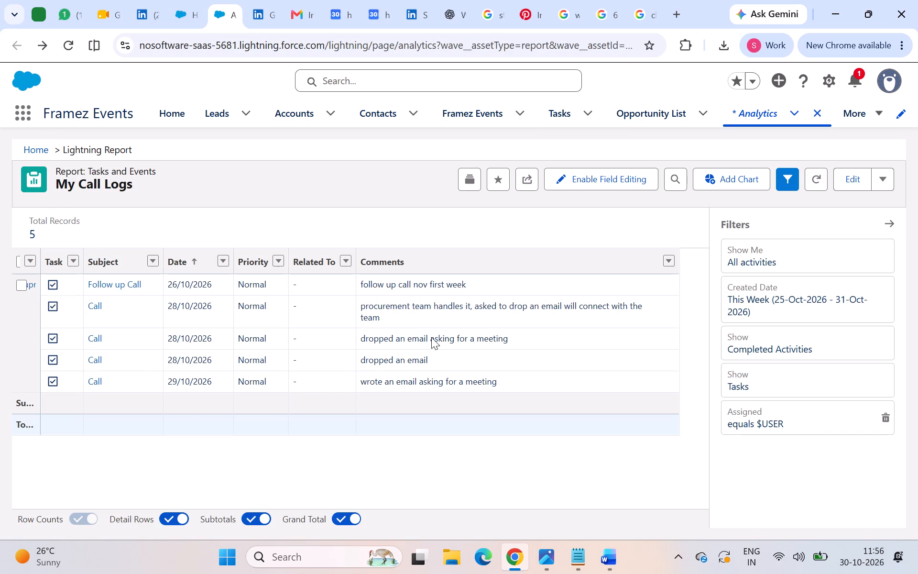
pyautogui.click(96, 307)
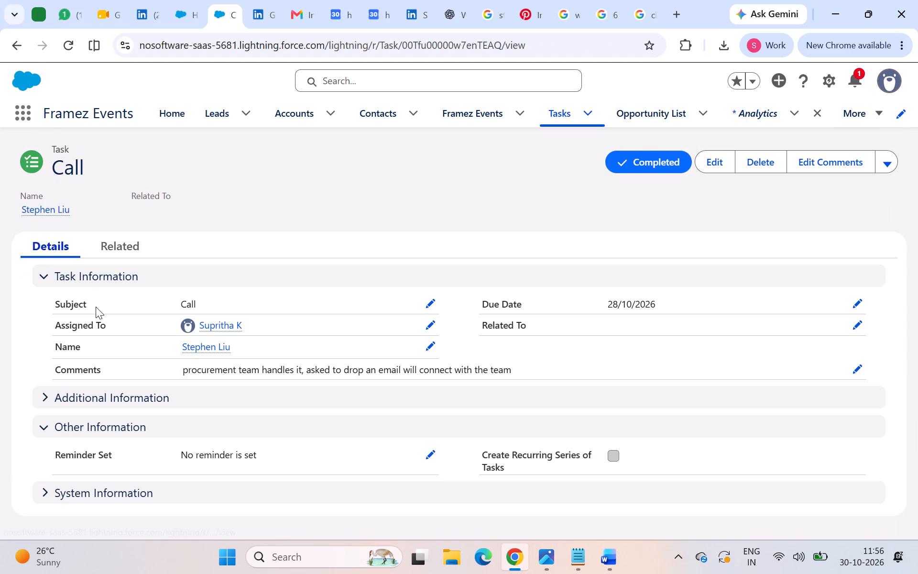
pyautogui.click(20, 52)
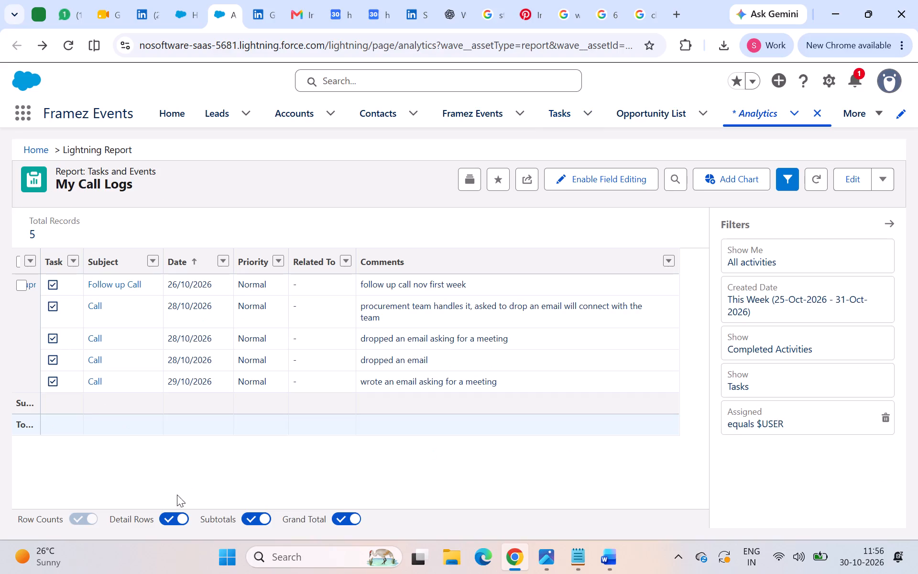
pyautogui.click(97, 356)
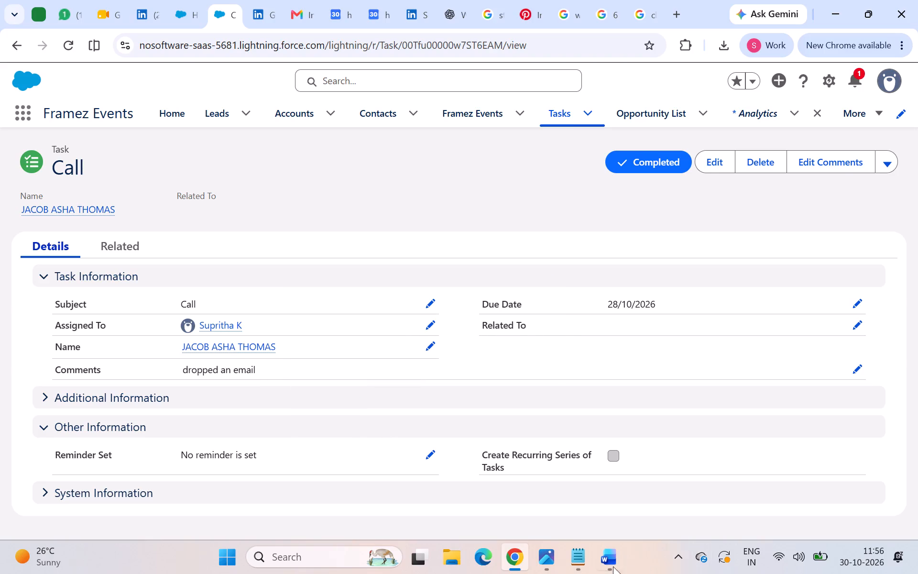
pyautogui.click(581, 565)
pyautogui.click(11, 422)
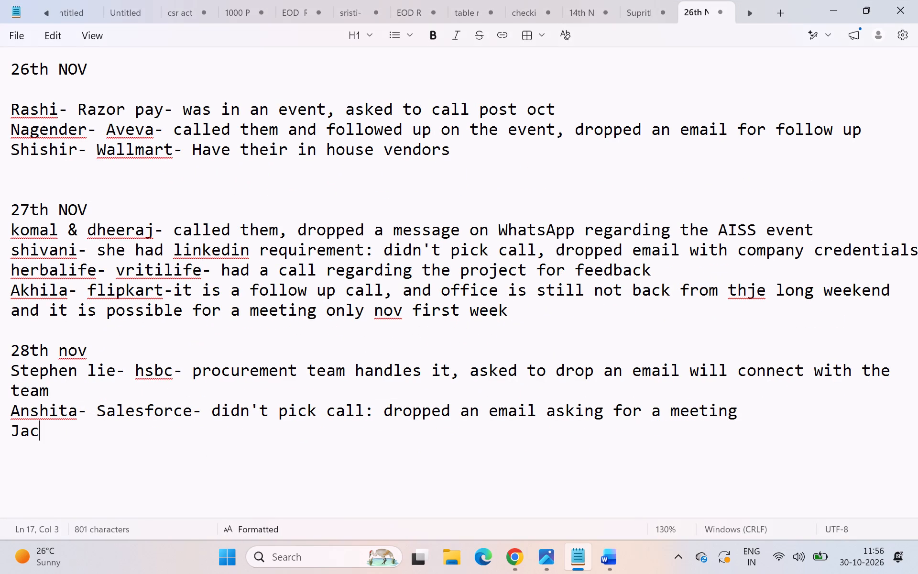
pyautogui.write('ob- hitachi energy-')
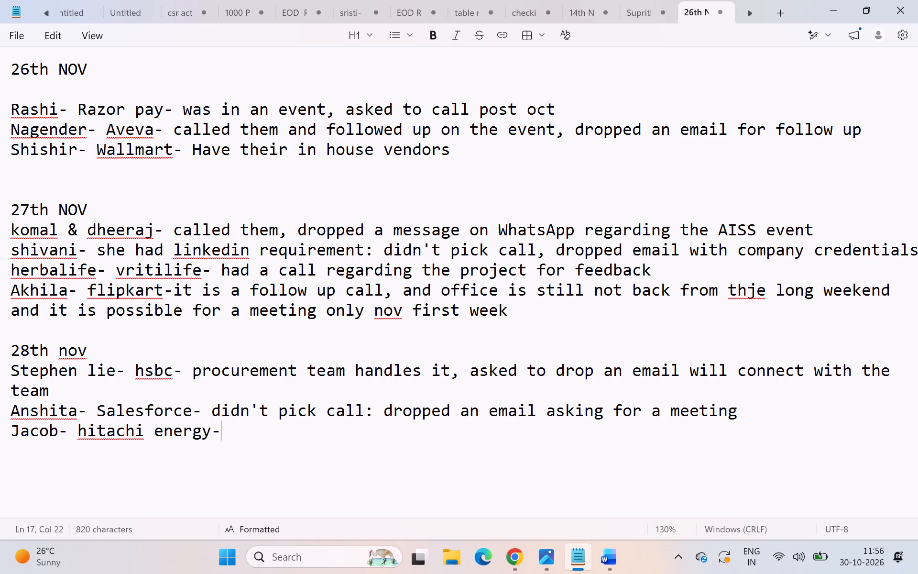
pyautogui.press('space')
# Check Jacob's task comment in Salesforce, complete his Notepad line with "dropped email with company credentials", and start a new line.
pyautogui.click(809, 0)
pyautogui.click(841, 12)
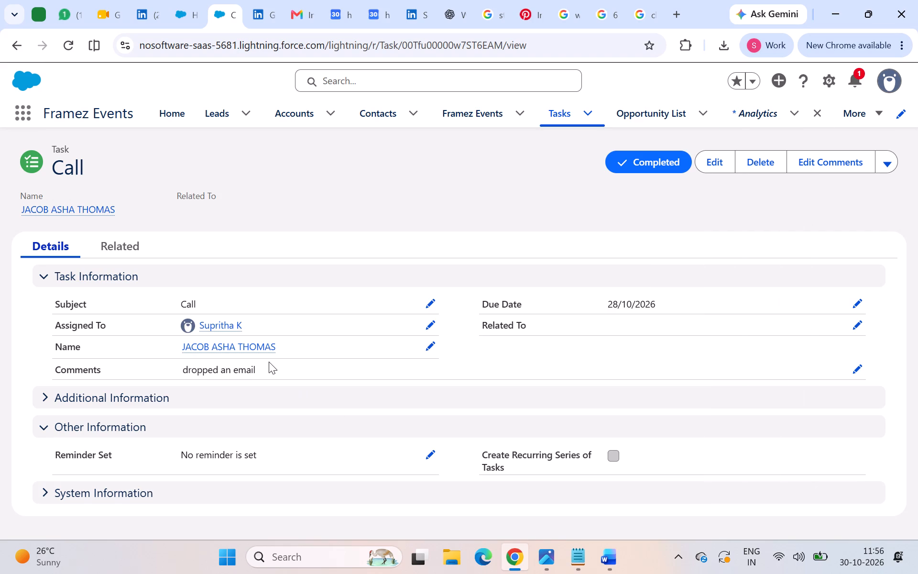
pyautogui.moveTo(267, 364); pyautogui.dragTo(166, 378)
pyautogui.hotkey('ctrl', 'c')
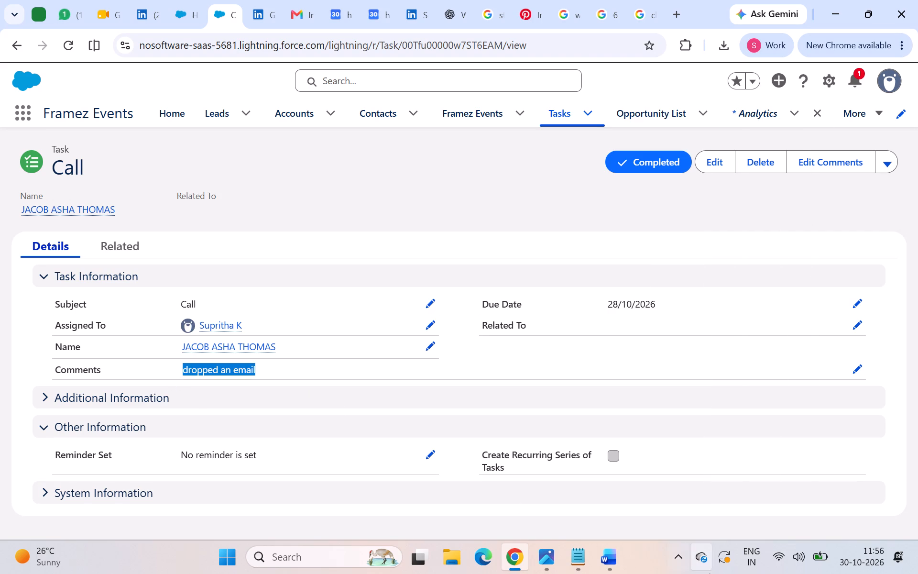
pyautogui.click(579, 561)
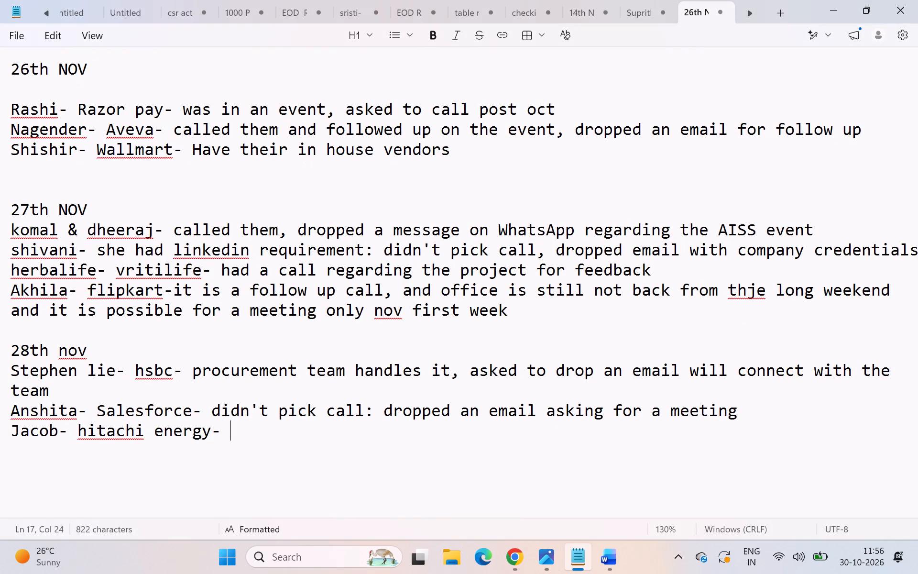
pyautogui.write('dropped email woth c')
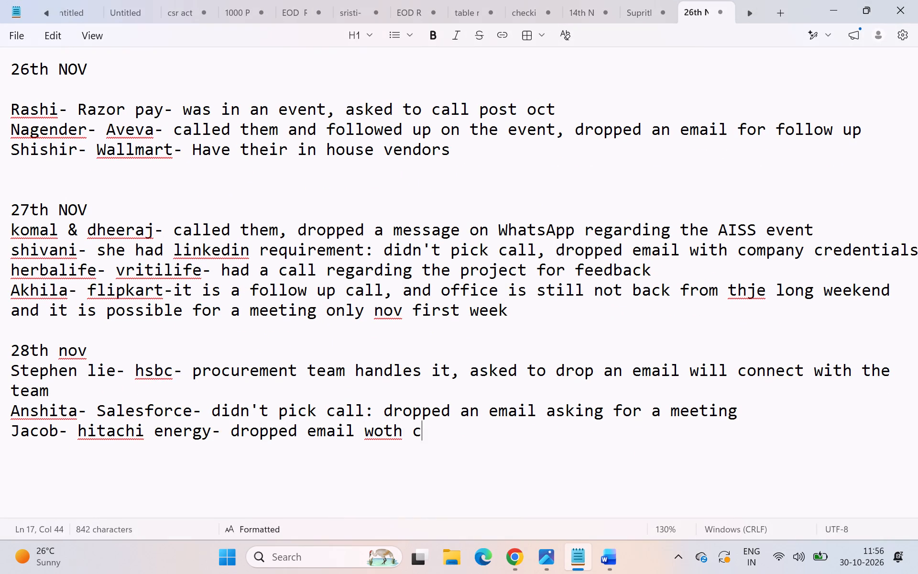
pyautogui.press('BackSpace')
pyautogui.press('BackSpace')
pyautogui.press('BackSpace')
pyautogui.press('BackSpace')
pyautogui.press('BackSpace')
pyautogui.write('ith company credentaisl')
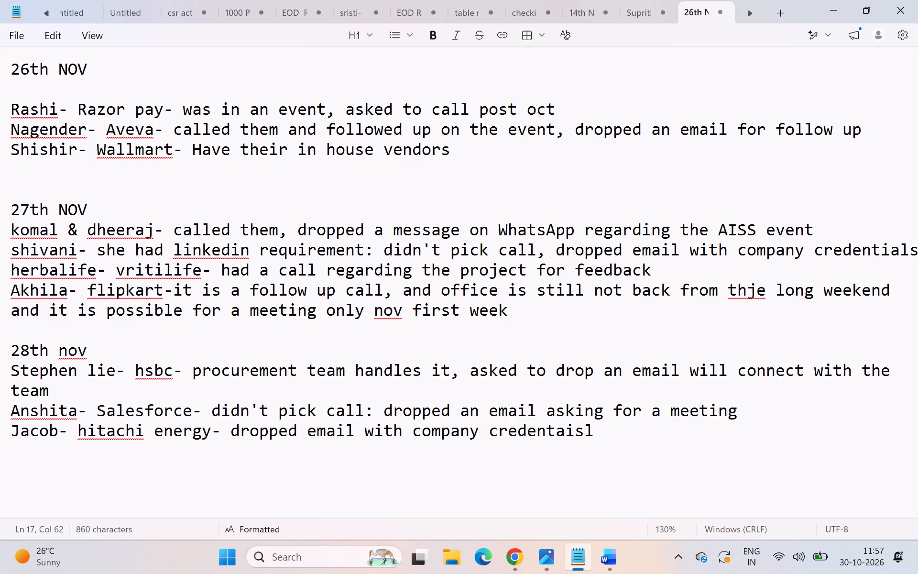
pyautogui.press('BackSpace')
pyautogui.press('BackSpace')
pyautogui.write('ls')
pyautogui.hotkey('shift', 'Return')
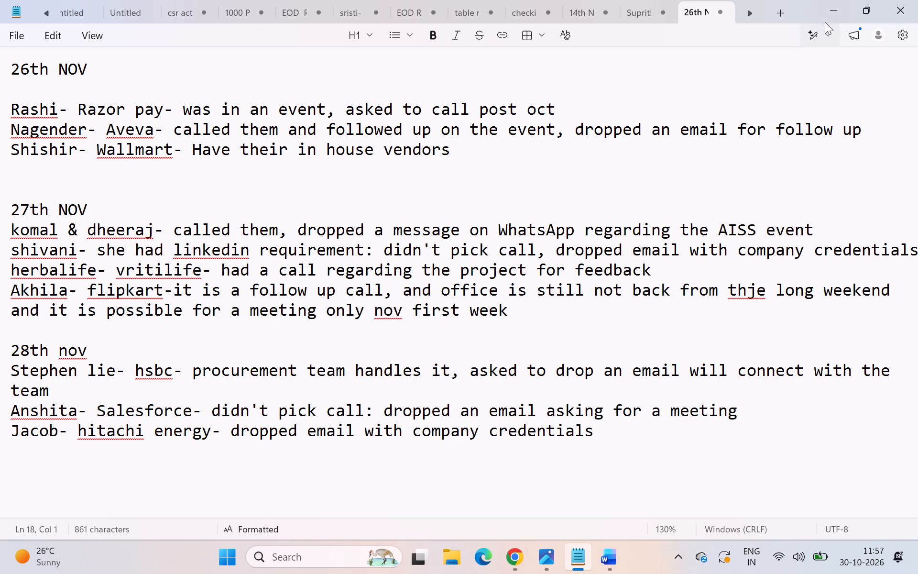
# Go back to the filtered My Call Logs report in Salesforce.
pyautogui.click(842, 11)
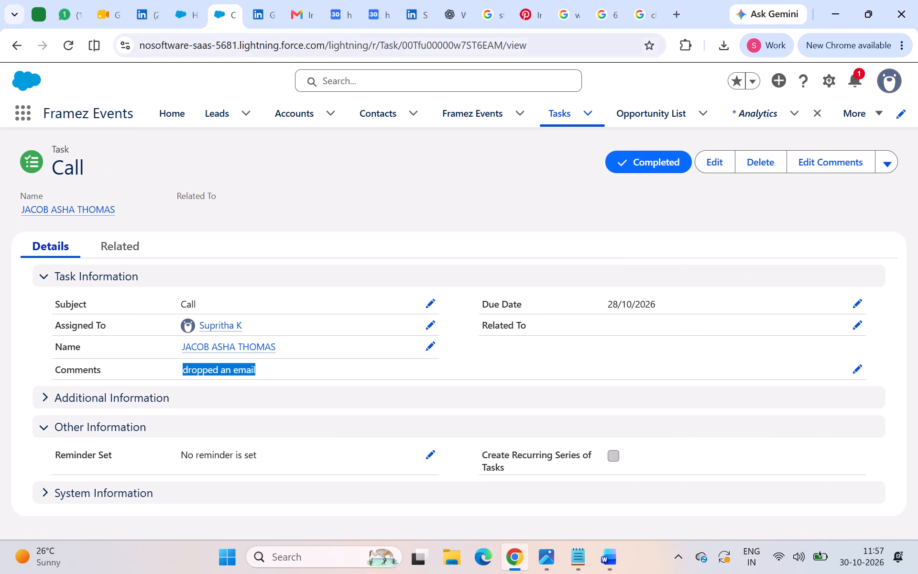
pyautogui.click(5, 49)
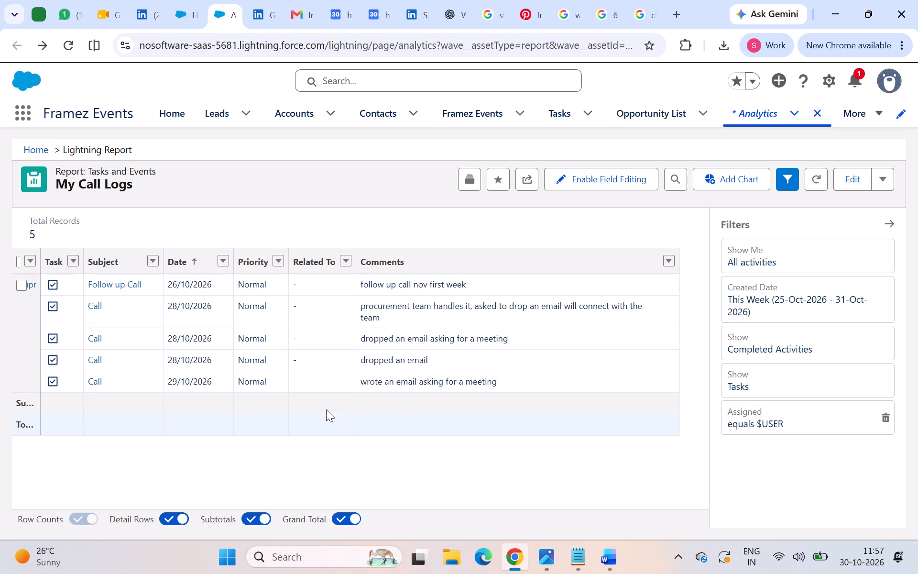
pyautogui.click(90, 382)
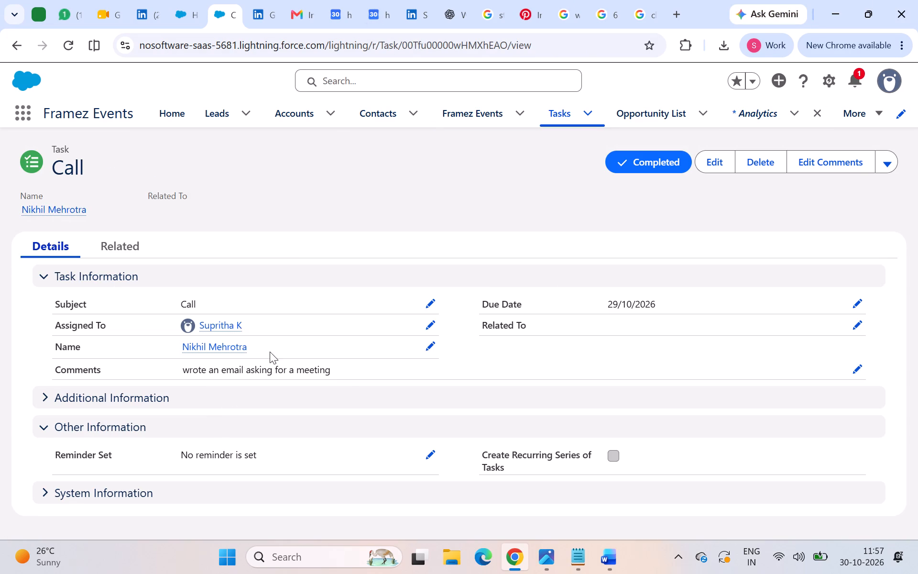
pyautogui.moveTo(340, 376); pyautogui.dragTo(137, 374)
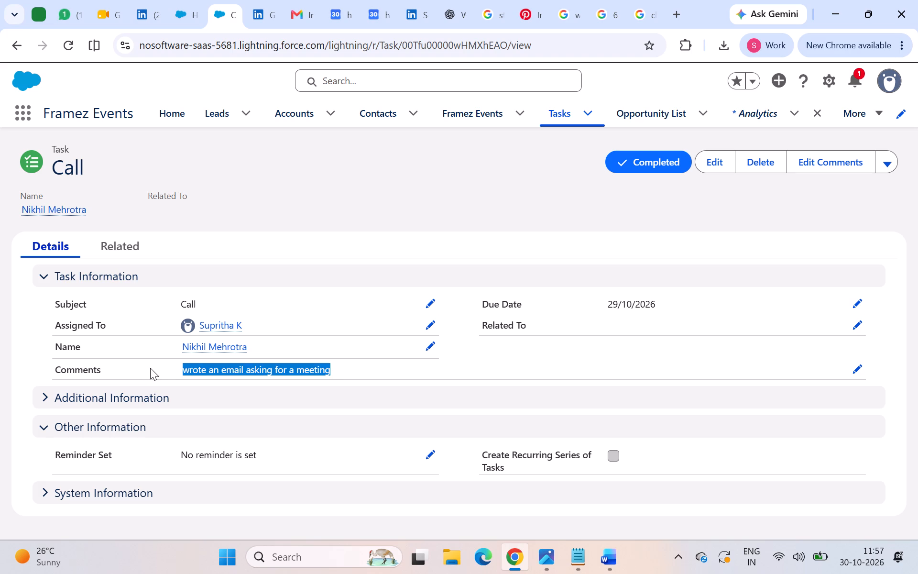
pyautogui.hotkey('ctrl', 'c')
pyautogui.click(609, 560)
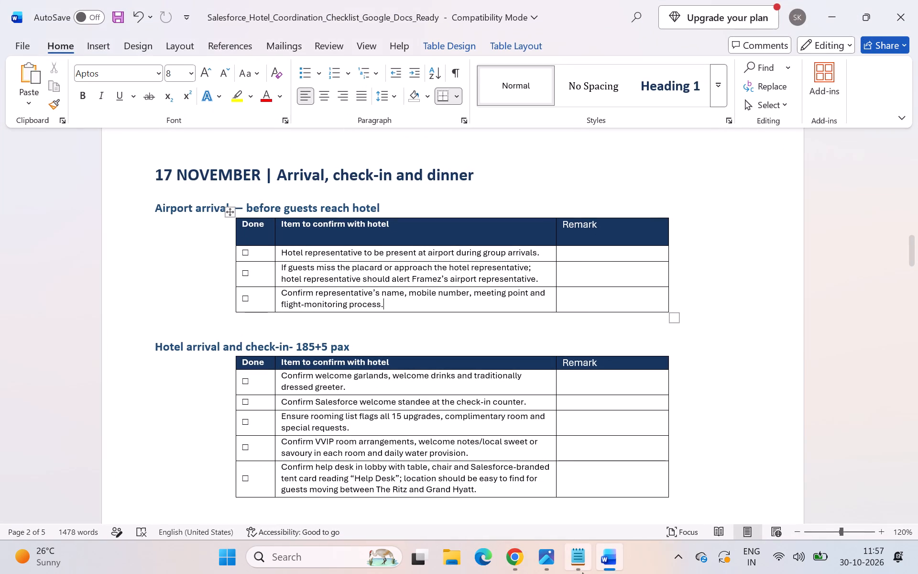
pyautogui.click(579, 567)
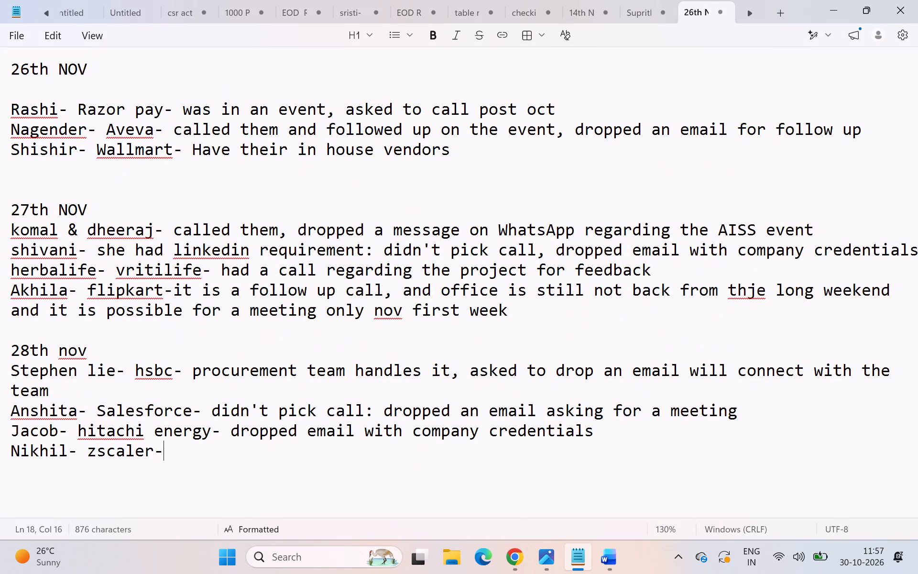
pyautogui.hotkey('ctrl', 'v')
pyautogui.hotkey('shift', 'Return')
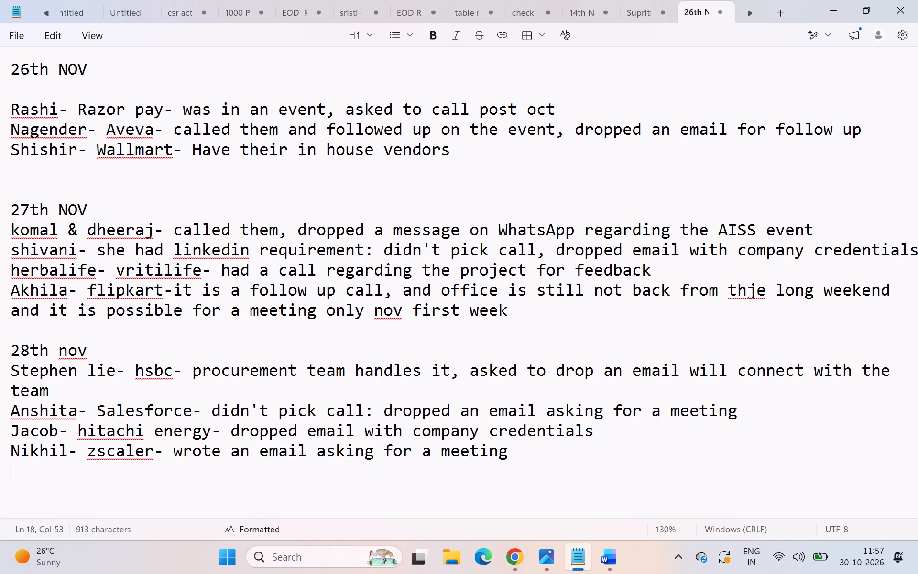
# Add the date heading "29th nov" below the 28th nov entries, separated by a blank line.
pyautogui.hotkey('shift', 'Return')
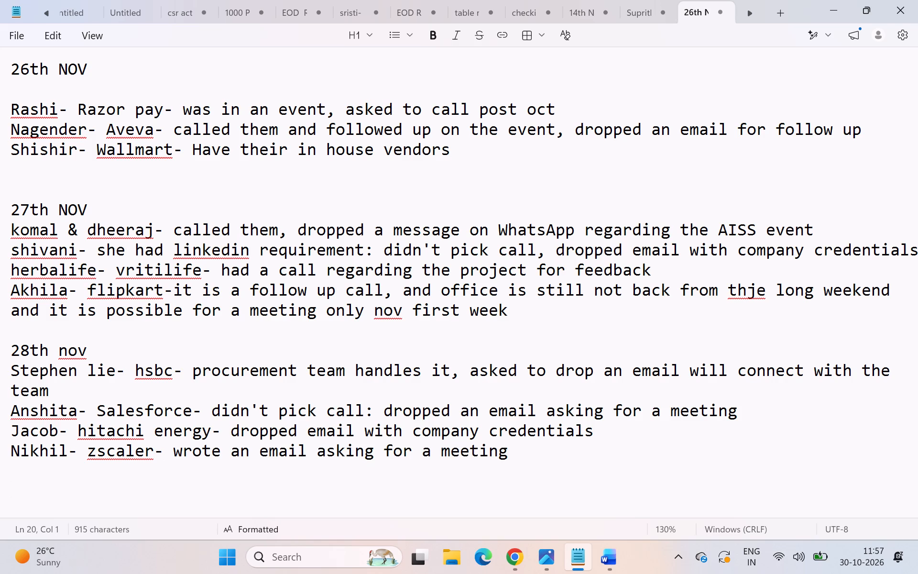
pyautogui.scroll(-4, 61, 446)
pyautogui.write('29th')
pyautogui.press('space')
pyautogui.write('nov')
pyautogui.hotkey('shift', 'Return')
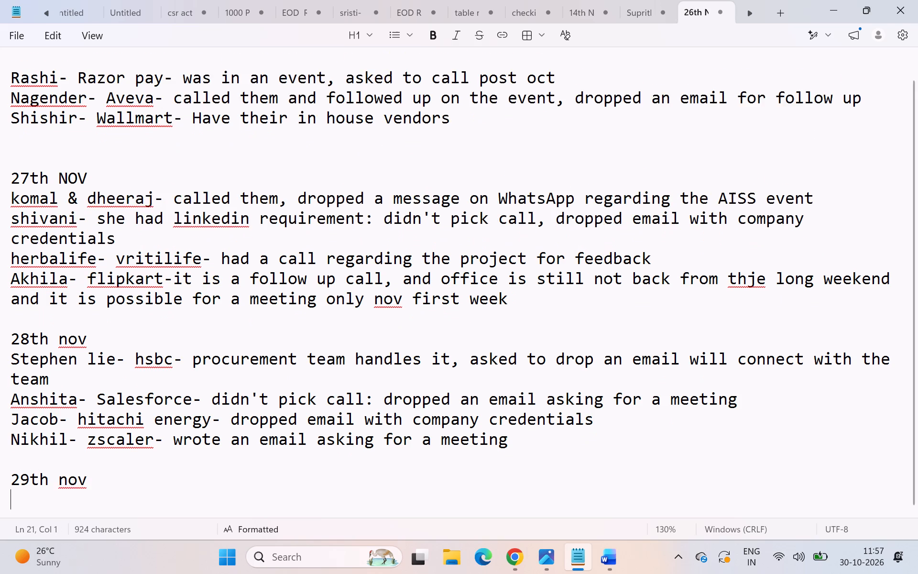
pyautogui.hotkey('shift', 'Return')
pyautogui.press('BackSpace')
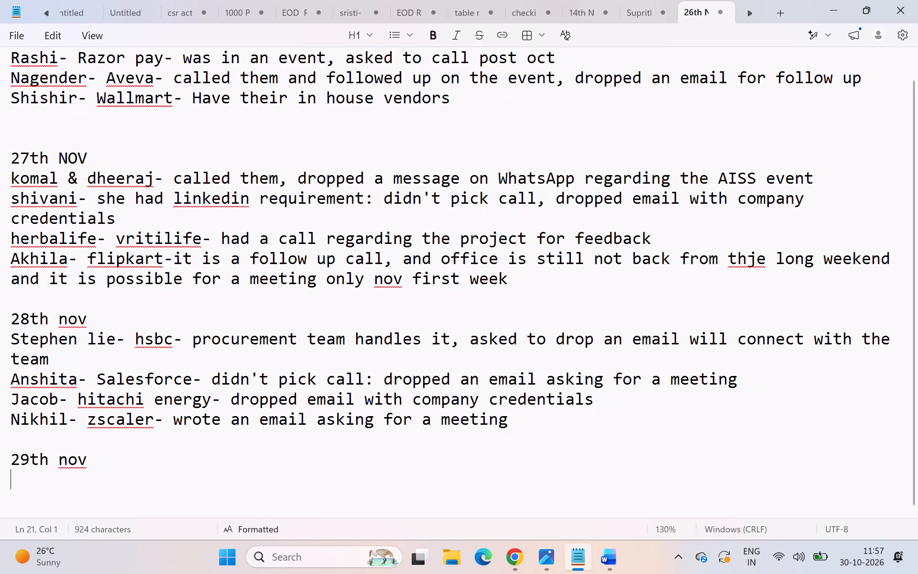
# Enter "training with sunil sir" under the 29th nov heading, correct its spelling, and start a new line.
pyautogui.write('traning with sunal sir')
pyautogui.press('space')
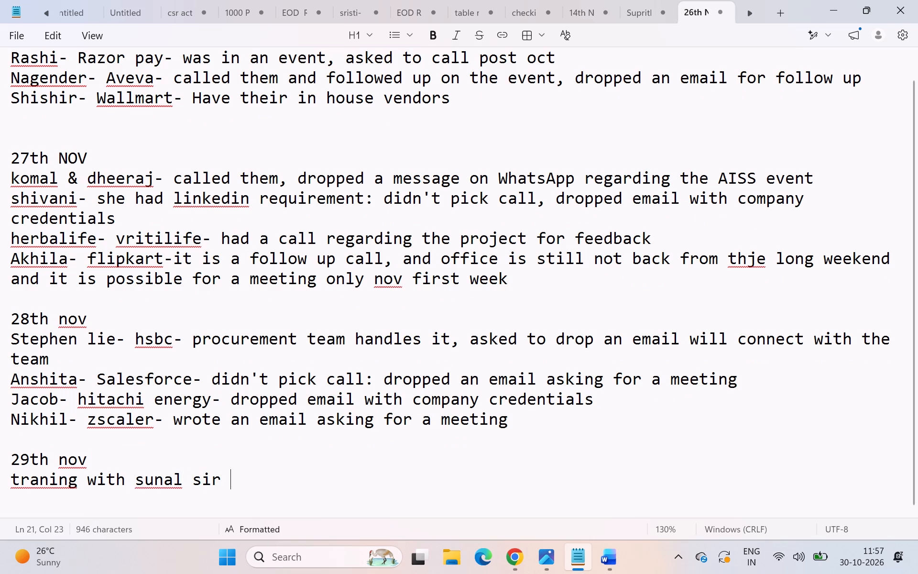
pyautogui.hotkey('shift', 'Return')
pyautogui.click(41, 477)
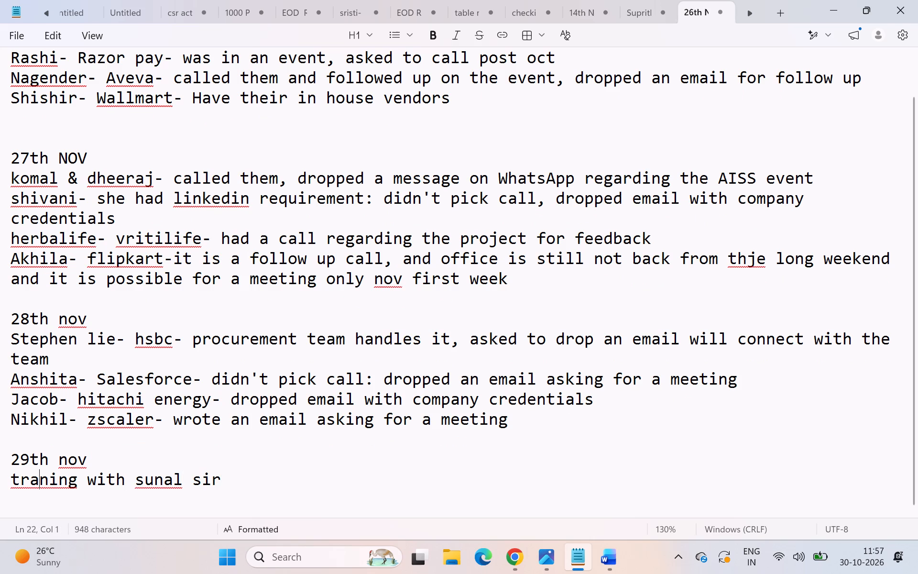
pyautogui.click(42, 503)
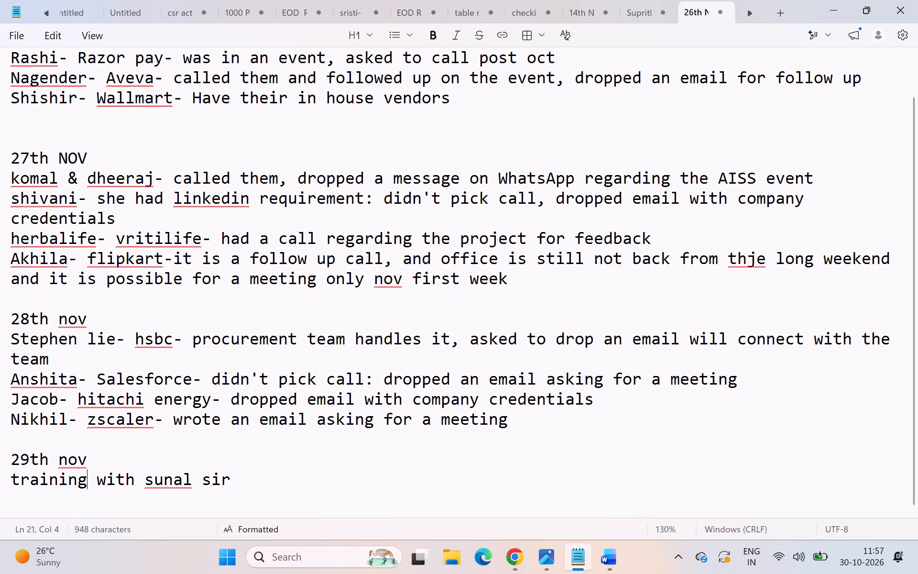
pyautogui.click(183, 483)
pyautogui.press('BackSpace')
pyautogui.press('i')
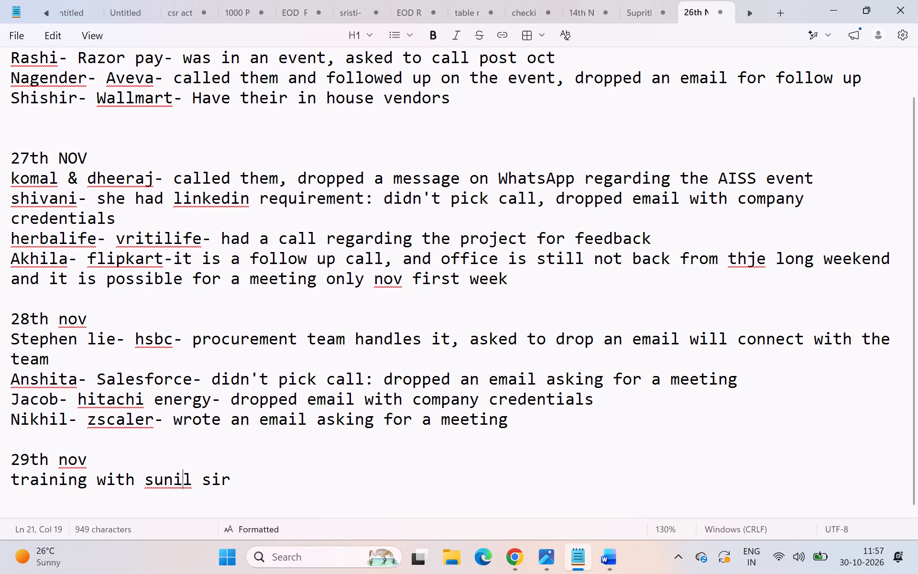
pyautogui.click(269, 484)
pyautogui.hotkey('shift', 'Return')
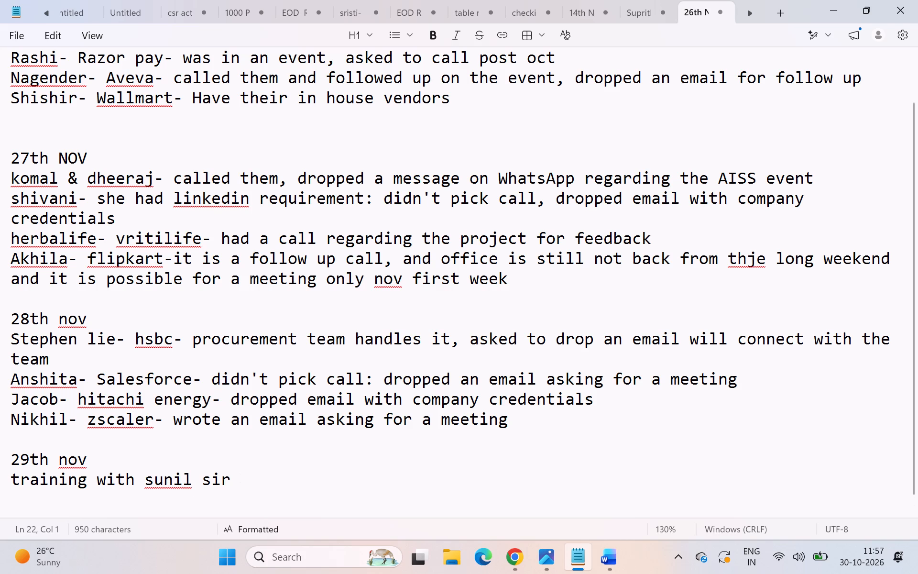
# Switch back to Salesforce in Chrome, recheck the contact name on the 29/10/2026 Call task, and return to My Call Logs.
pyautogui.click(833, 5)
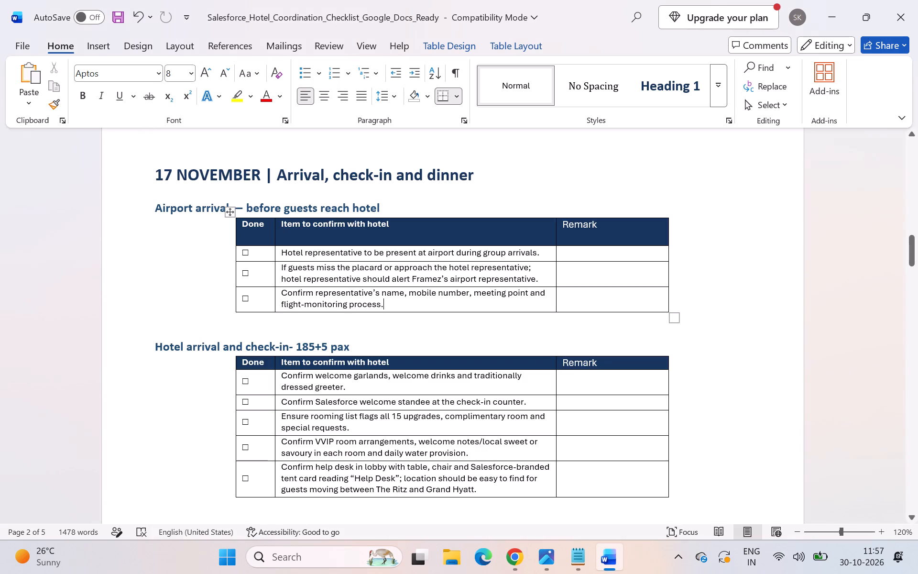
pyautogui.click(899, 4)
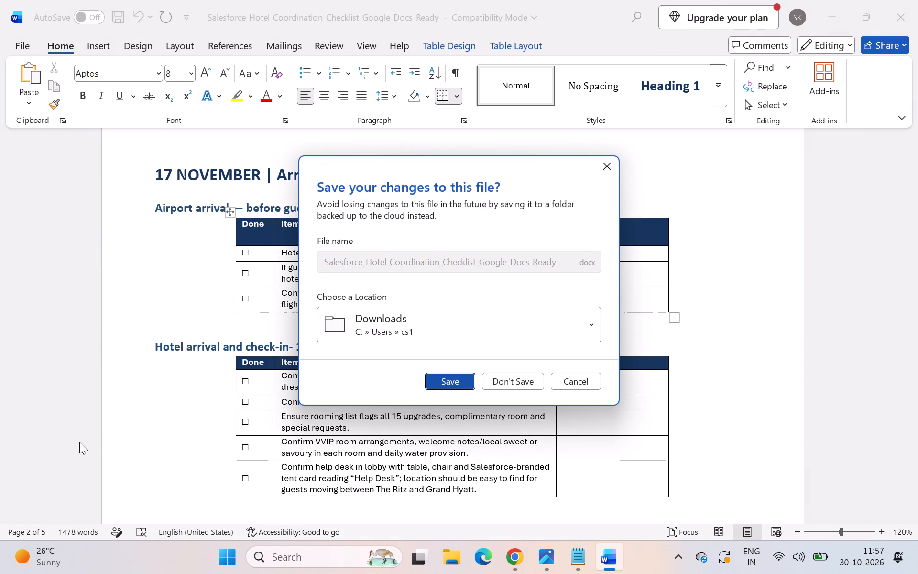
pyautogui.click(582, 380)
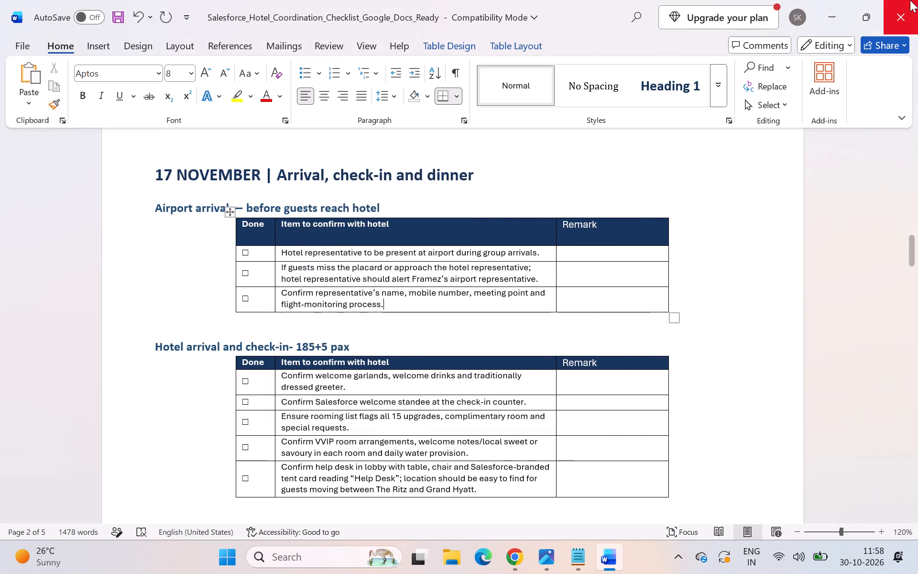
pyautogui.click(831, 14)
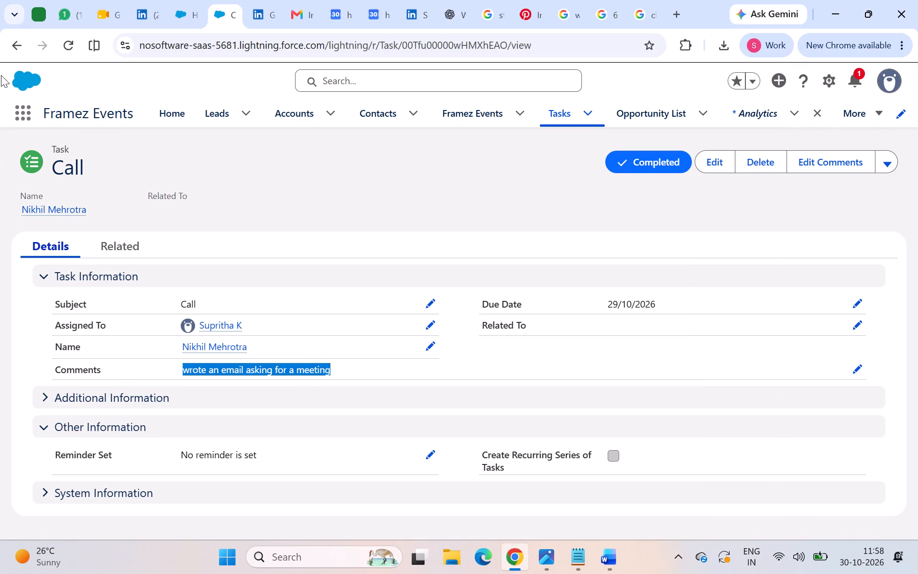
pyautogui.click(18, 47)
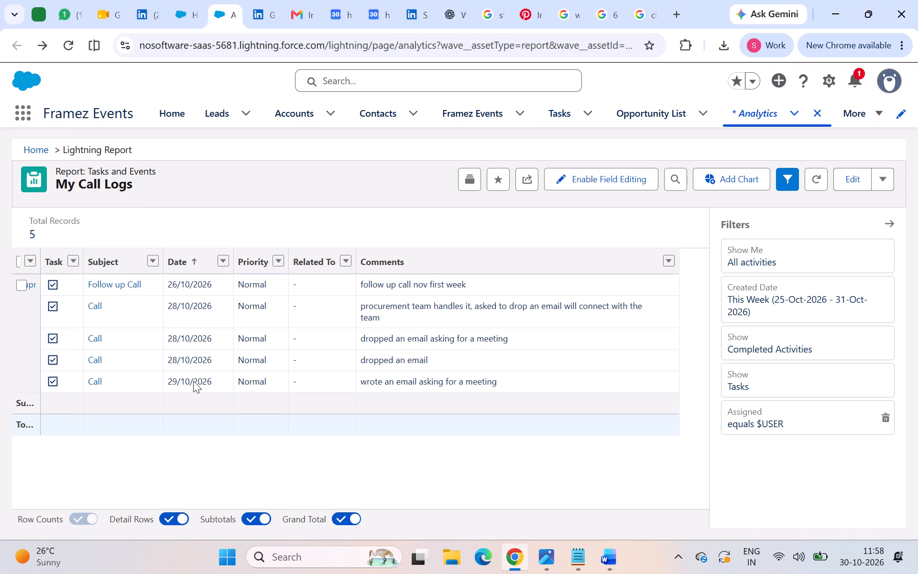
pyautogui.click(90, 379)
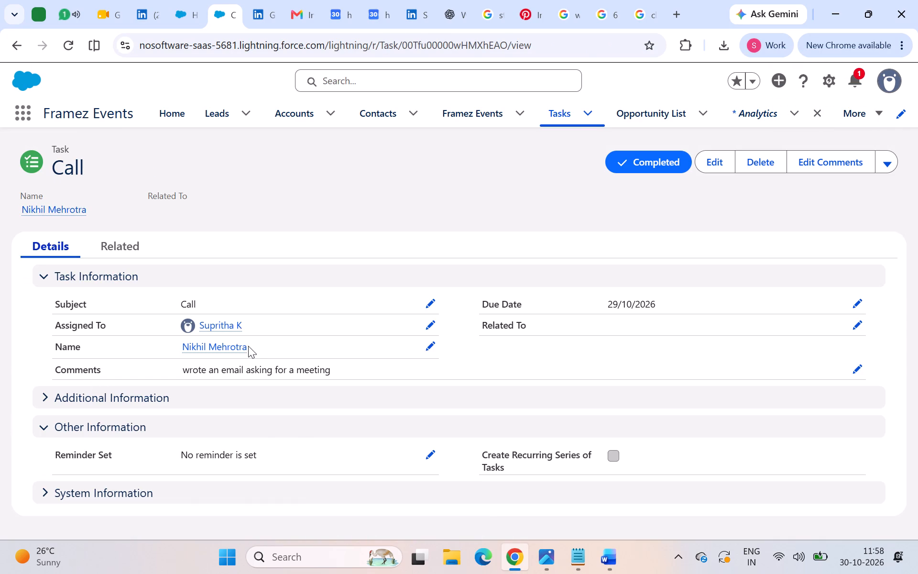
pyautogui.moveTo(256, 346); pyautogui.dragTo(133, 346)
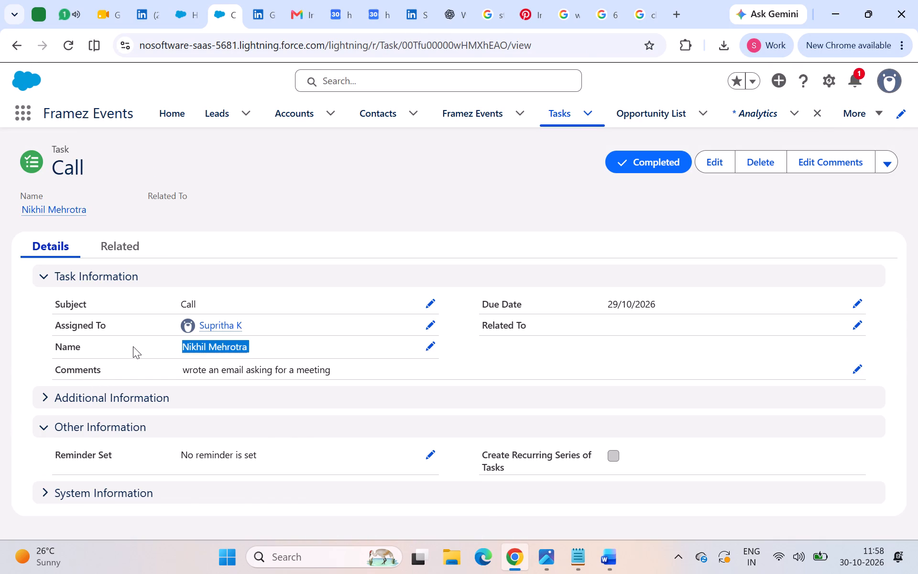
pyautogui.click(18, 50)
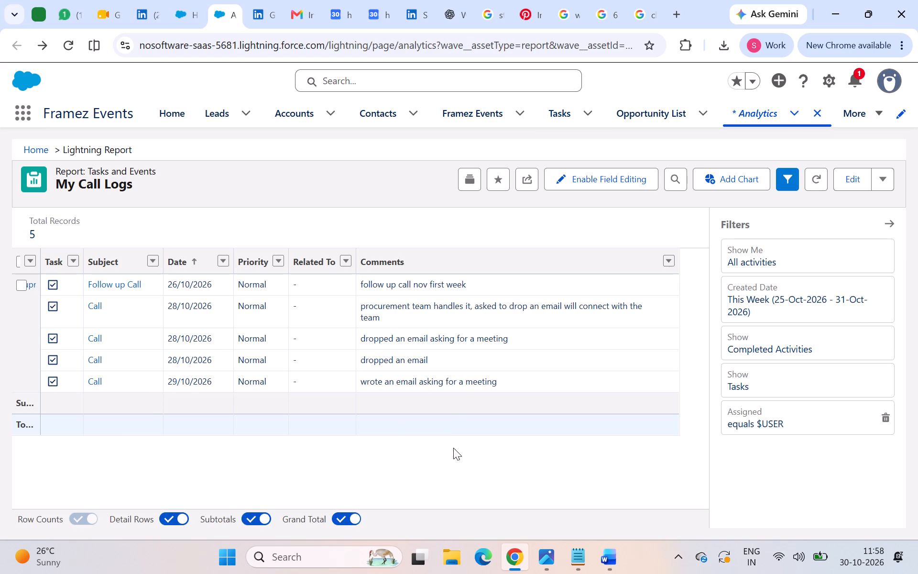
# In the Notepad notes, move the zscaler entry out of the 28th nov list to the line below "training with sunil sir" under 29th nov.
pyautogui.click(572, 560)
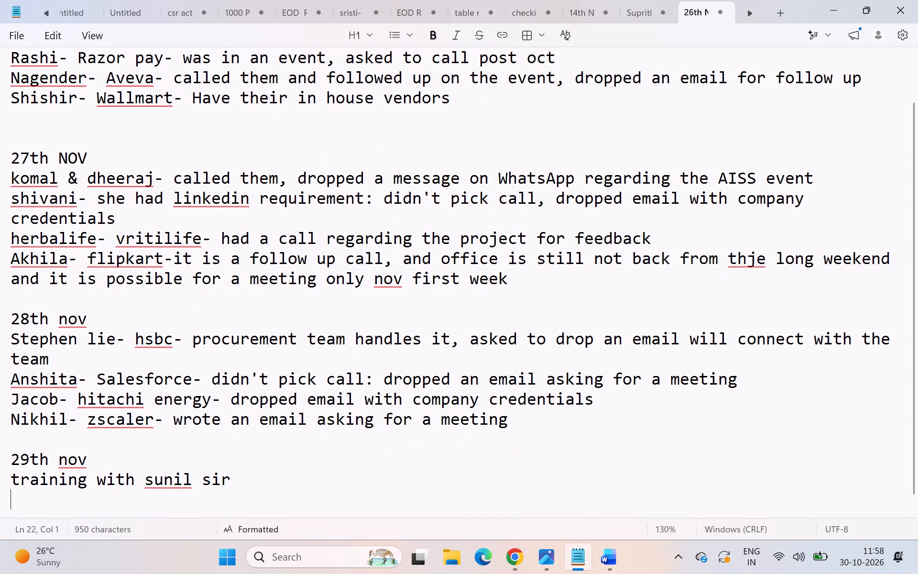
pyautogui.tripleClick(566, 414)
pyautogui.click(565, 414)
pyautogui.tripleClick(554, 424)
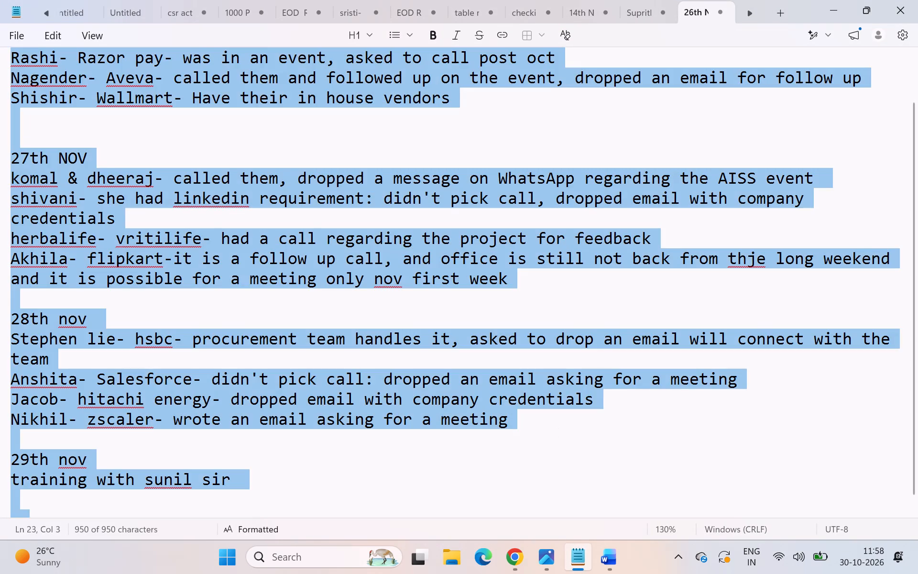
pyautogui.click(554, 424)
pyautogui.moveTo(516, 424); pyautogui.dragTo(61, 416)
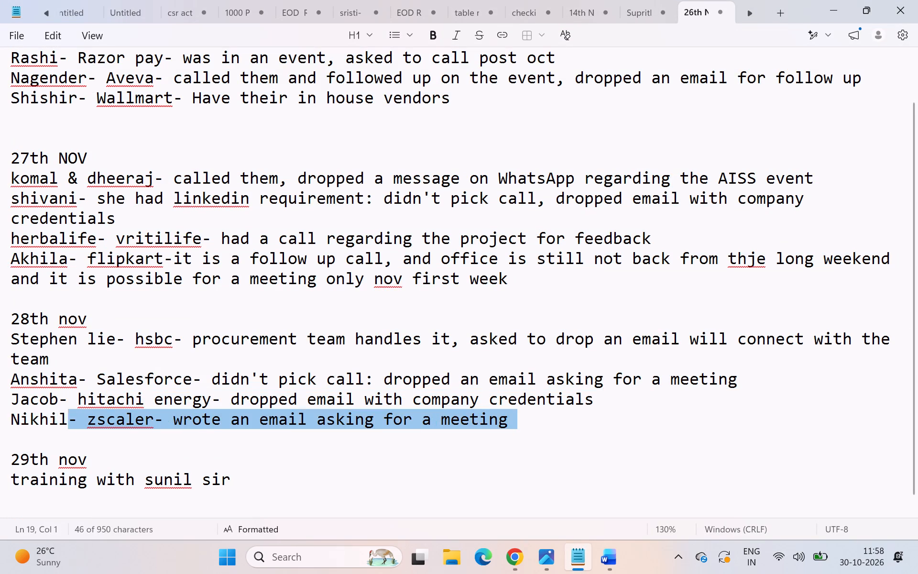
pyautogui.moveTo(61, 416); pyautogui.dragTo(9, 419)
pyautogui.press('Tab')
pyautogui.hotkey('ctrl', 'c')
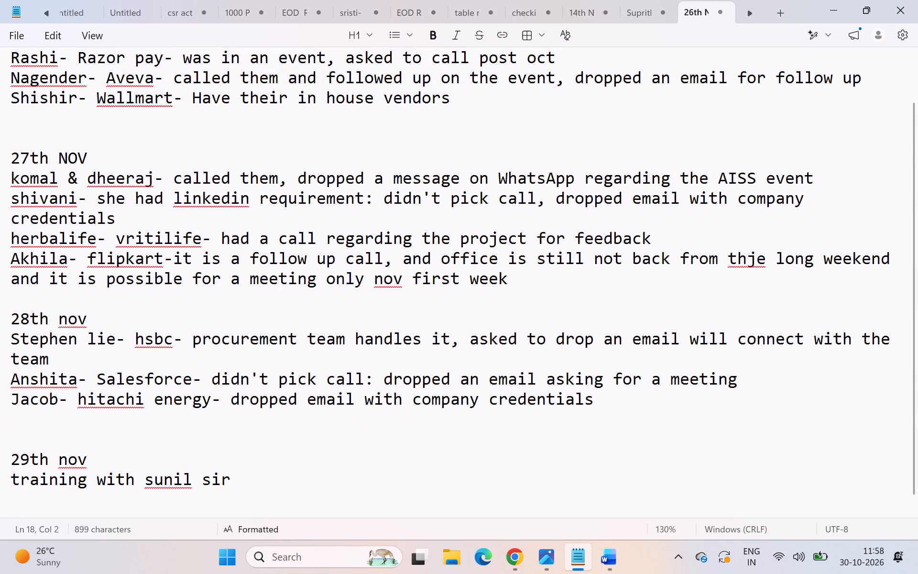
pyautogui.hotkey('ctrl', 'z')
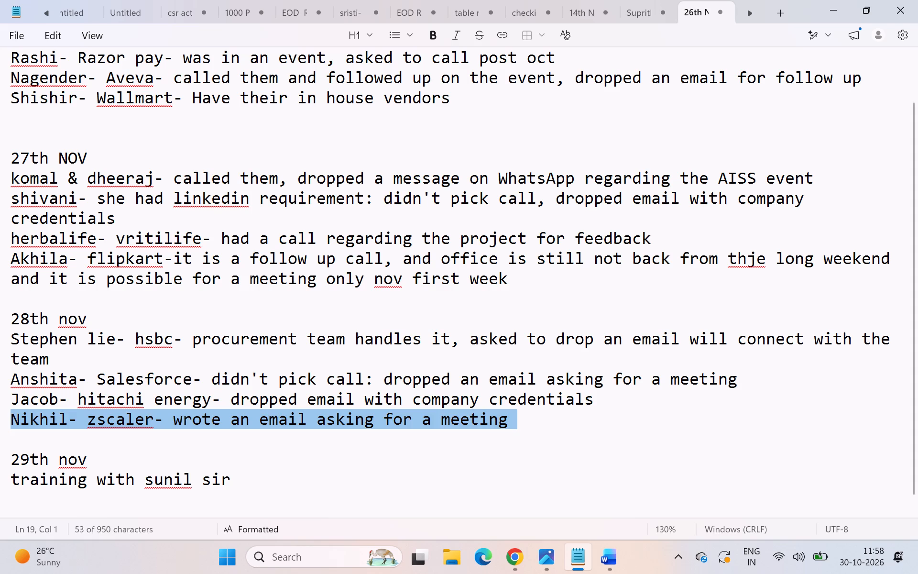
pyautogui.hotkey('ctrl', 'c')
pyautogui.press('BackSpace')
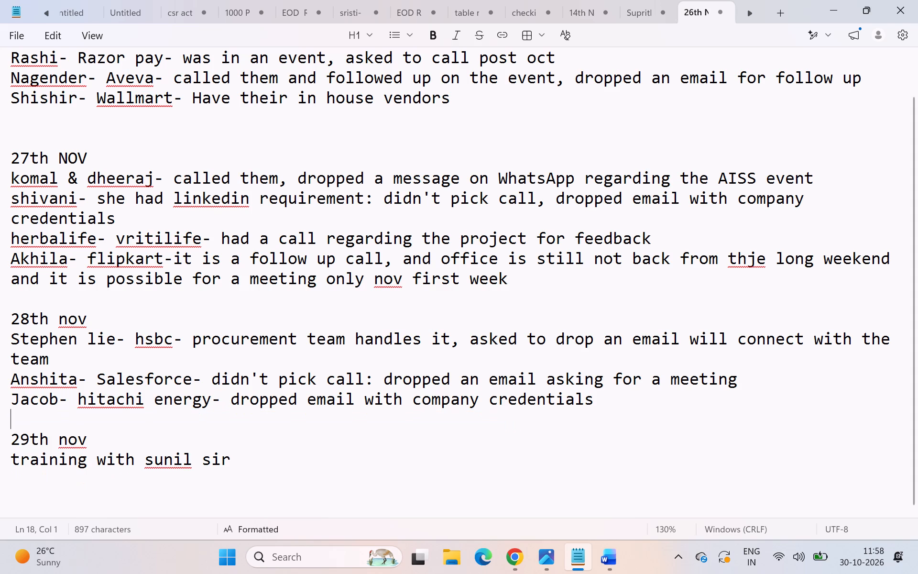
pyautogui.click(48, 478)
pyautogui.hotkey('ctrl', 'v')
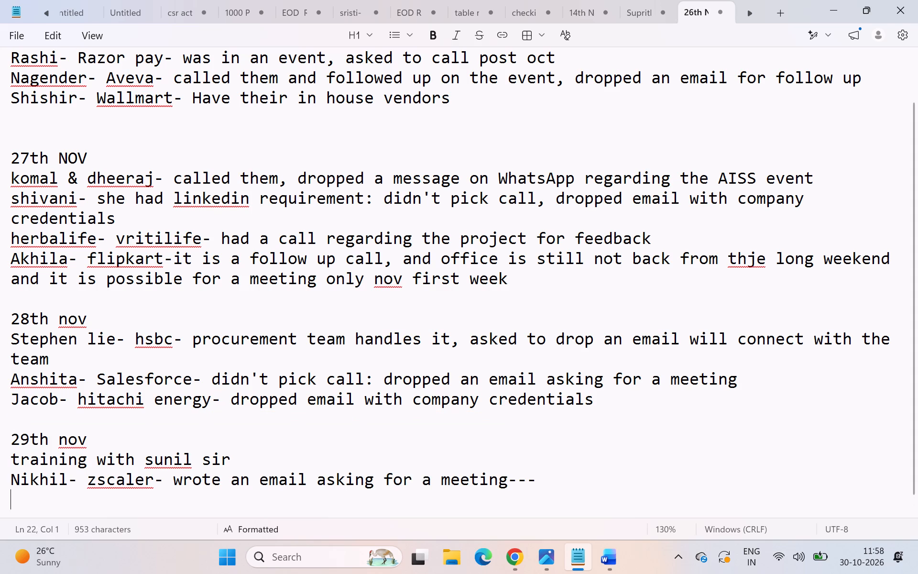
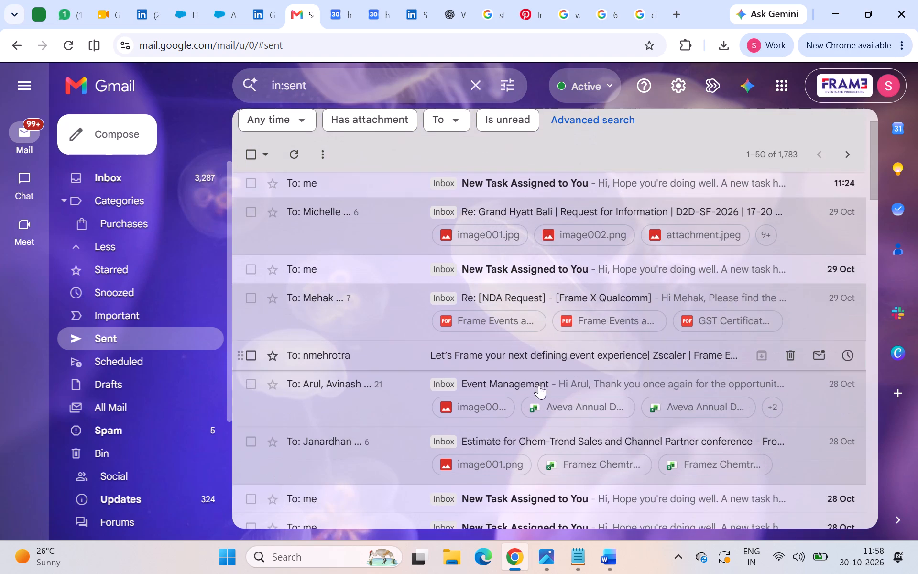
# Switch to the Notepad call log and enter "called and cleared" on the line below the zscaler entry under 29th nov.
pyautogui.click(575, 566)
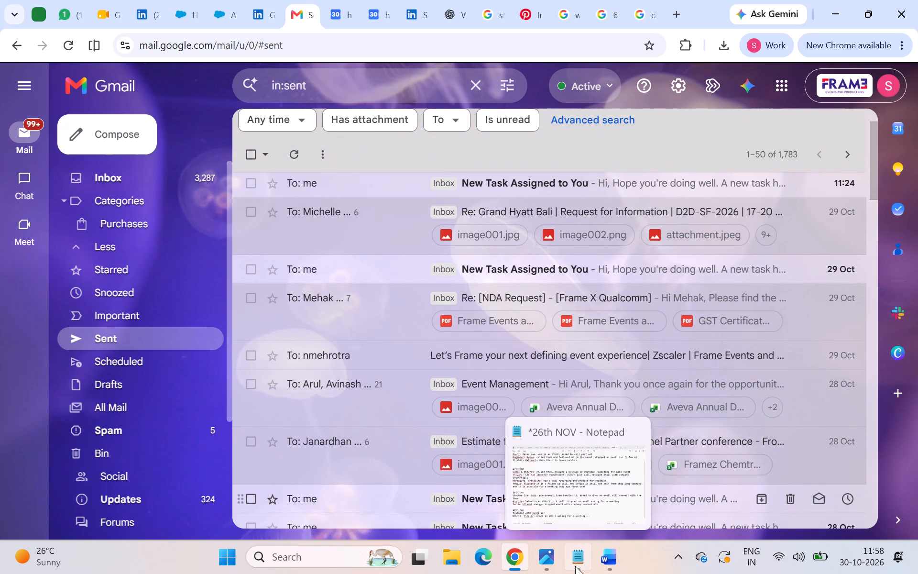
pyautogui.scroll(-3, 108, 430)
pyautogui.click(60, 491)
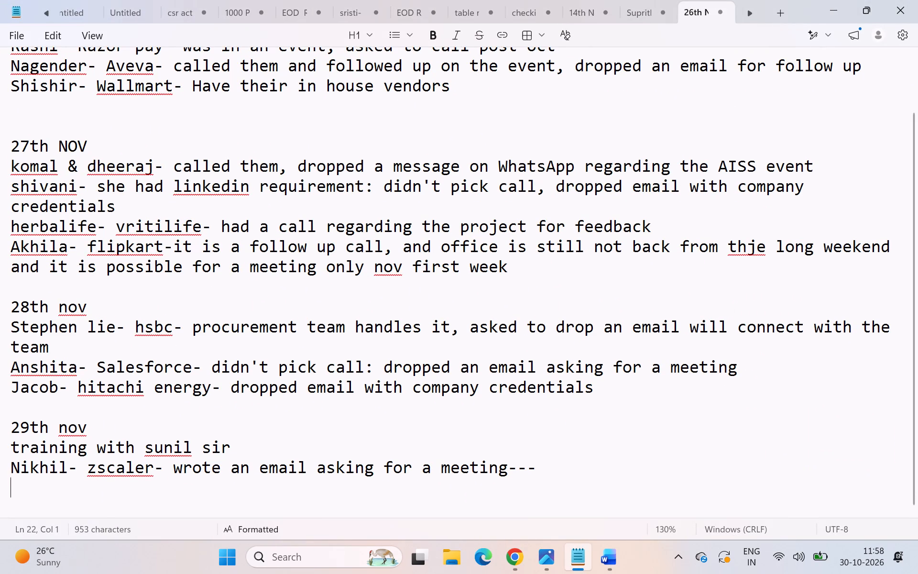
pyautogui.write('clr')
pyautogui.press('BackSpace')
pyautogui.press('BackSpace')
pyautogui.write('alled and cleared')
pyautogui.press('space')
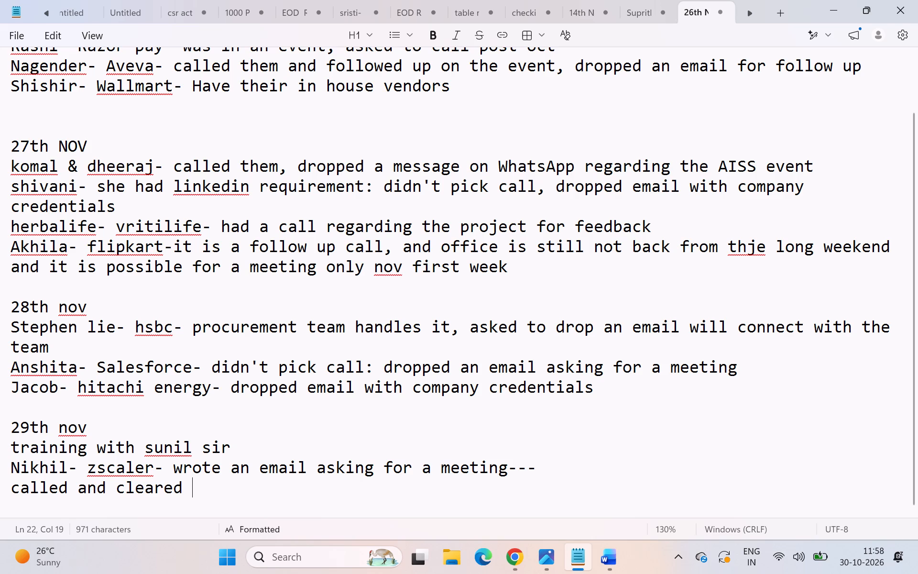
# Continue the "called and cleared" line under the 29th nov heading with "22 tasks out of", correcting the spelling of "tasks".
pyautogui.write('22')
pyautogui.press('space')
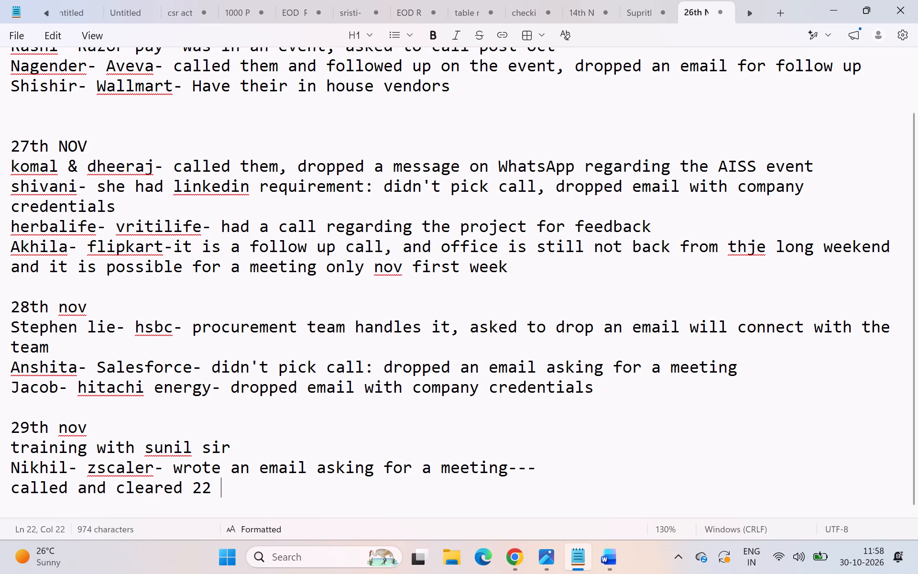
pyautogui.write('taks')
pyautogui.press('space')
pyautogui.press('BackSpace')
pyautogui.press('BackSpace')
pyautogui.press('BackSpace')
pyautogui.write('sks')
pyautogui.press('space')
pyautogui.write('out f')
pyautogui.press('space')
pyautogui.press('BackSpace')
pyautogui.press('BackSpace')
pyautogui.press('BackSpace')
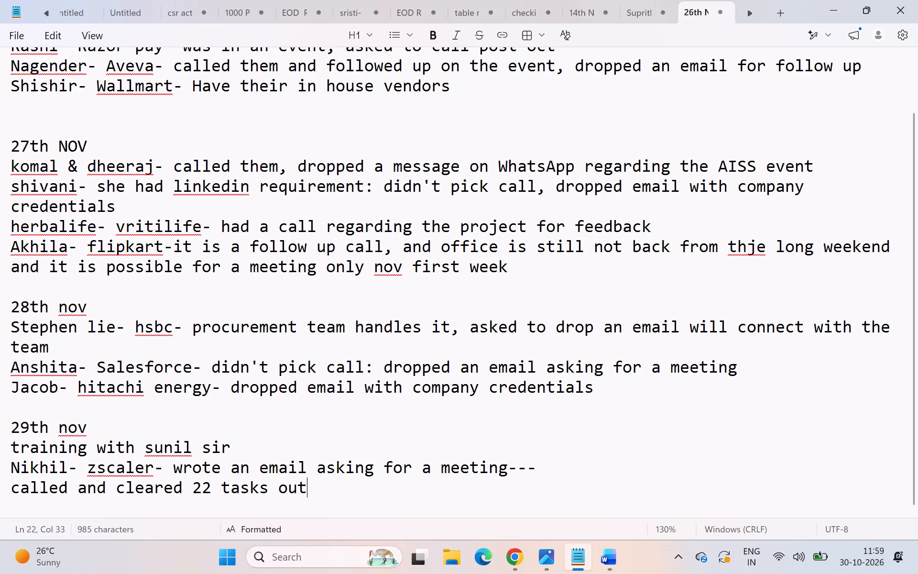
pyautogui.press('space')
pyautogui.write('of')
pyautogui.press('space')
# Switch from the Notepad notes back to Chrome.
pyautogui.click(844, 1)
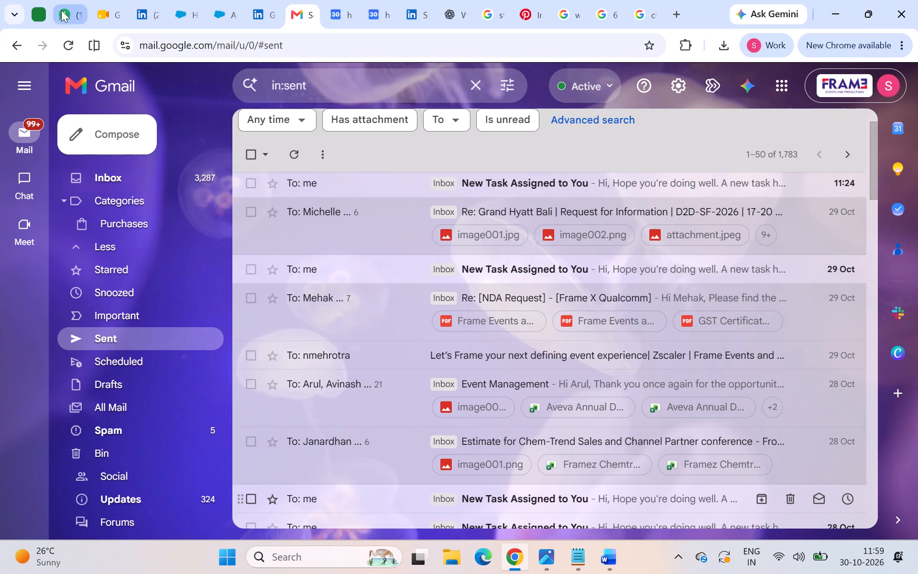
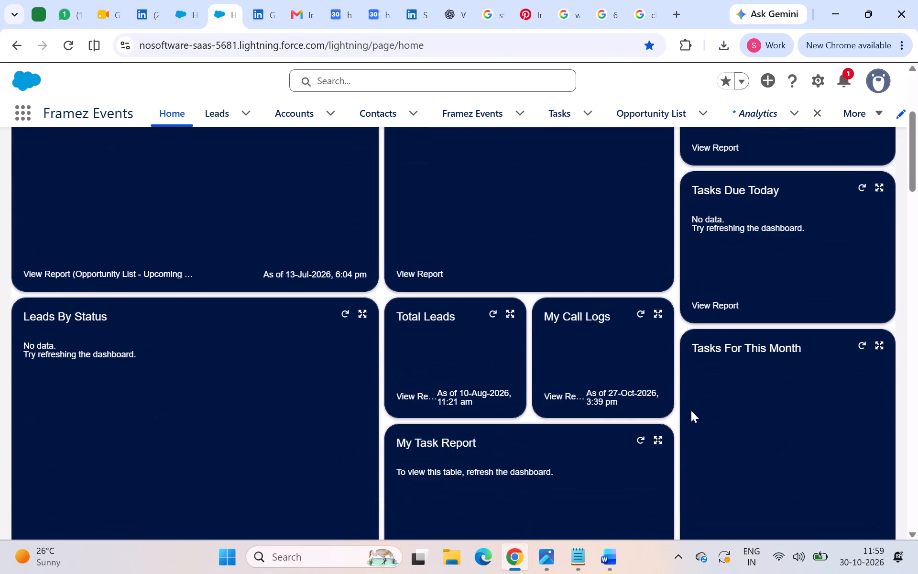
# Check the task figures on the Sales Dashboard and complete the "22 tasks out of" line in the Notepad notes with "272 leads".
pyautogui.scroll(-2, 691, 410)
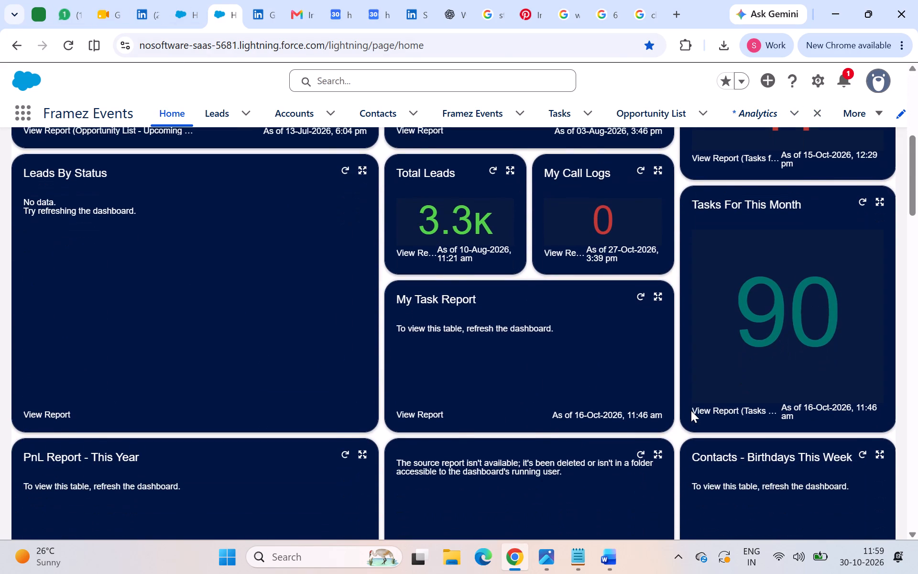
pyautogui.scroll(3, 691, 410)
pyautogui.scroll(2, 505, 442)
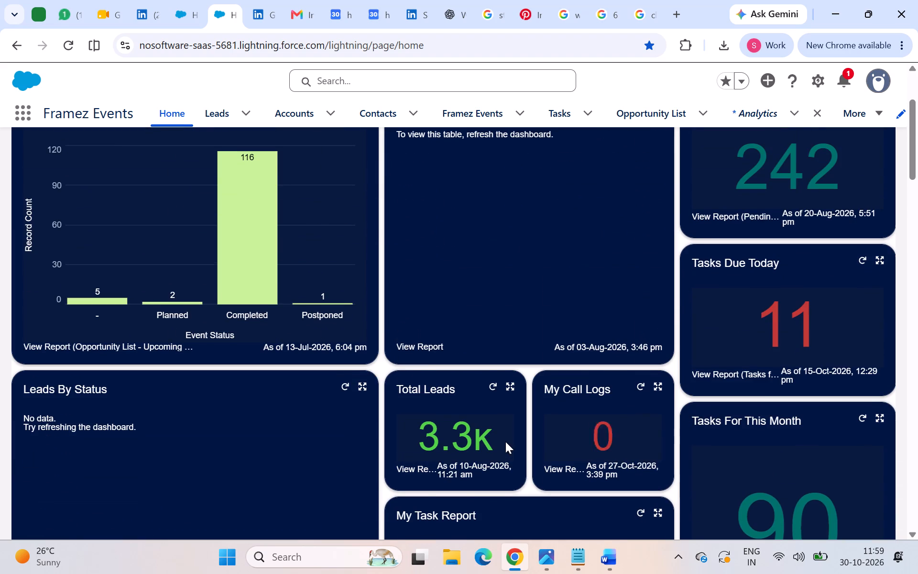
pyautogui.scroll(1, 505, 442)
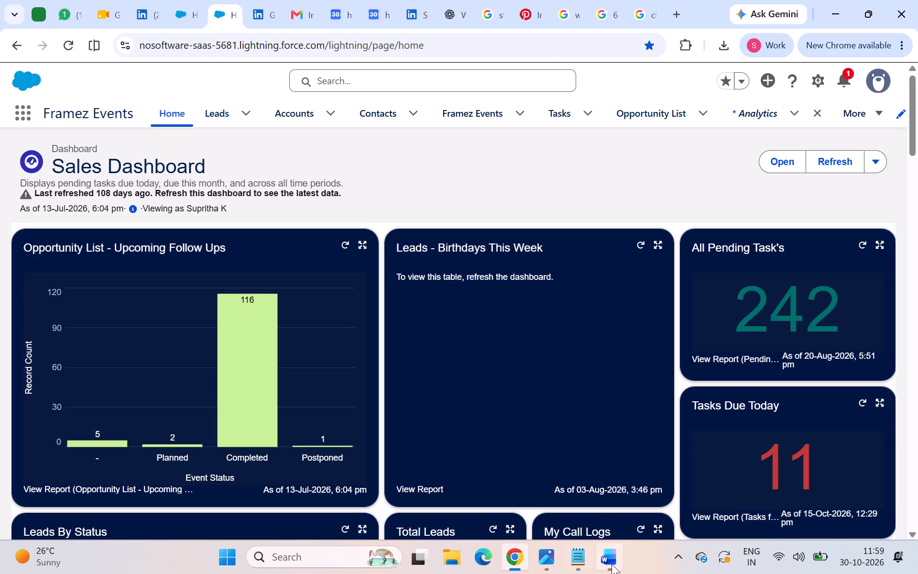
pyautogui.click(580, 564)
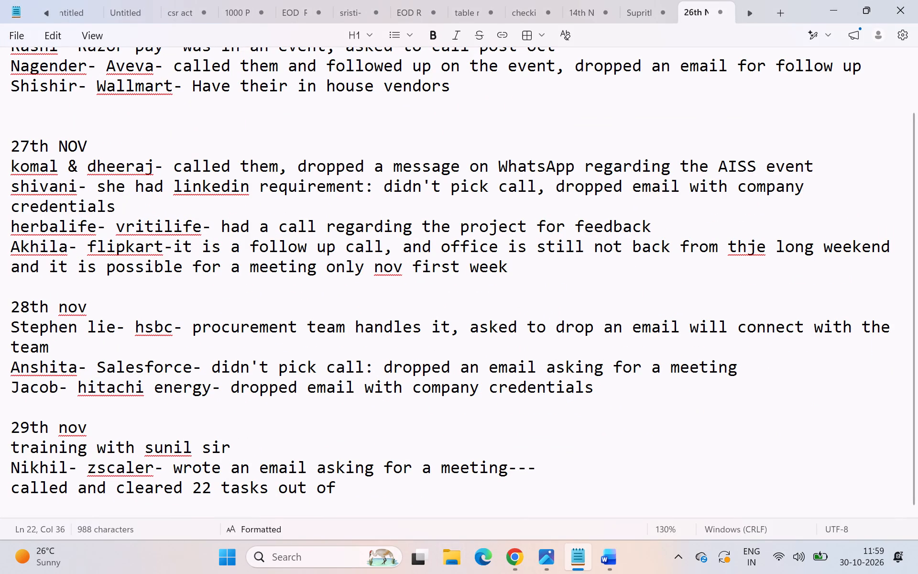
pyautogui.write('272 leads')
pyautogui.press('space')
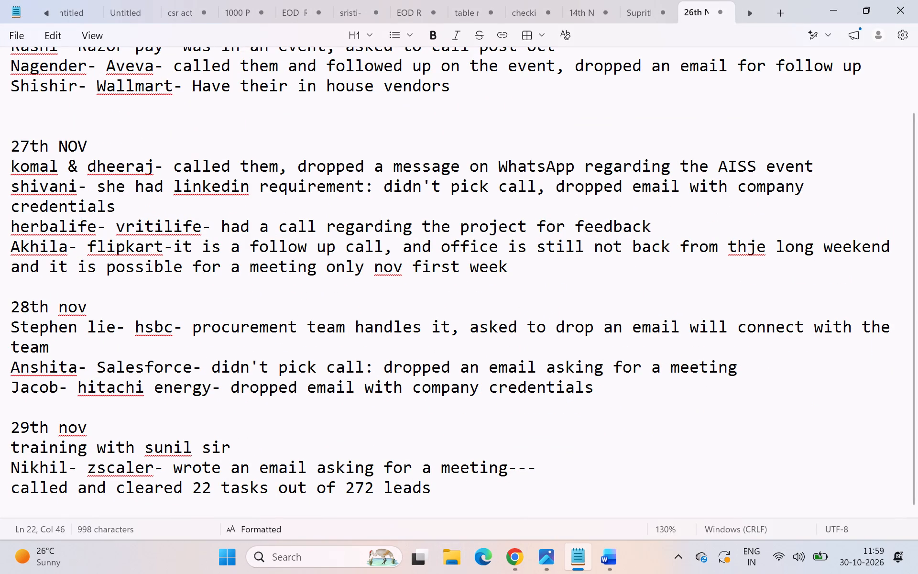
pyautogui.click(832, 0)
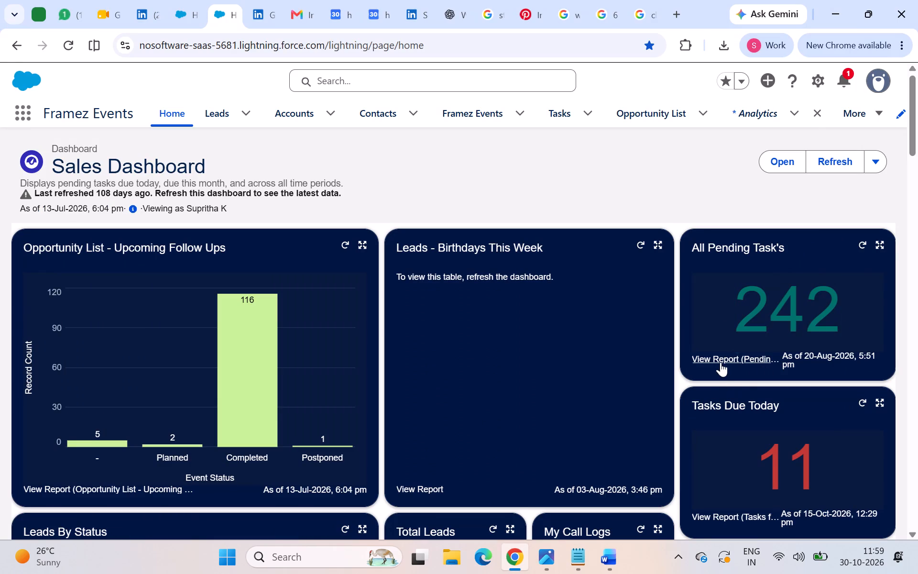
# Open the report behind the All Pending Task's dashboard tile and look through its pending tasks.
pyautogui.click(721, 361)
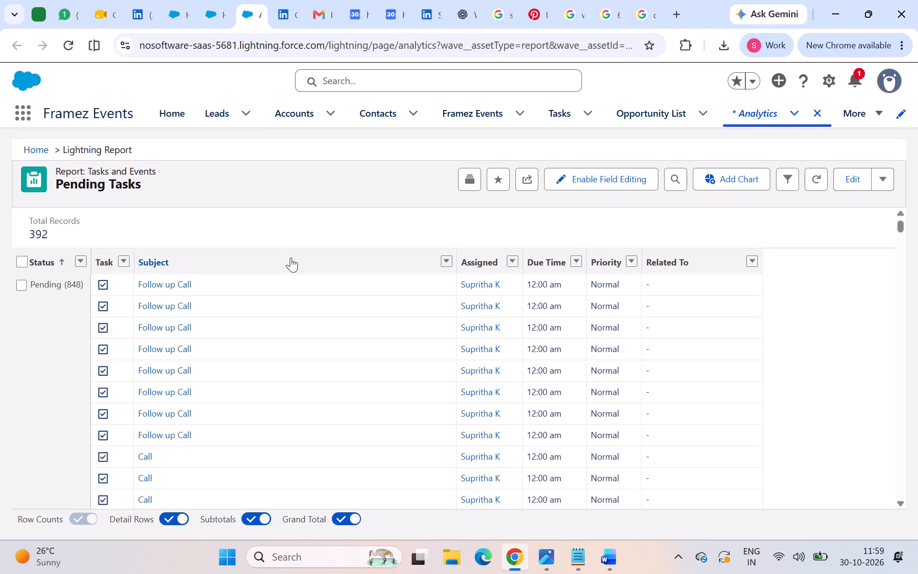
pyautogui.scroll(-4, 295, 352)
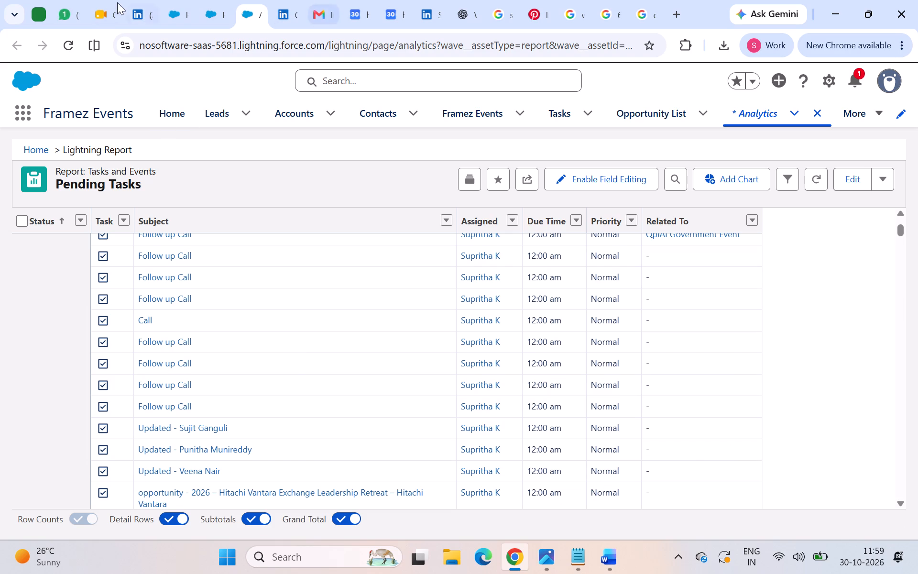
pyautogui.scroll(3, 348, 306)
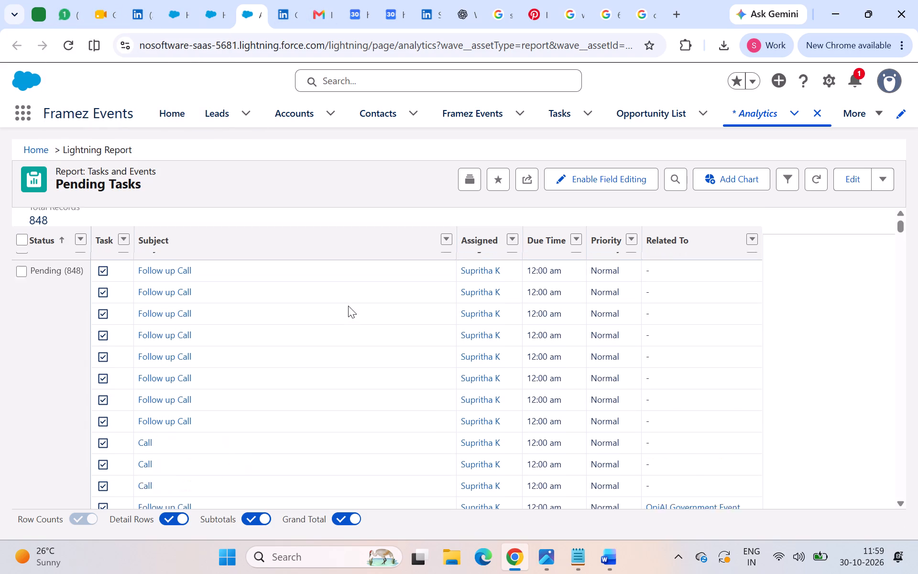
# Look further through the subjects listed in the Pending Tasks report.
pyautogui.scroll(2, 348, 306)
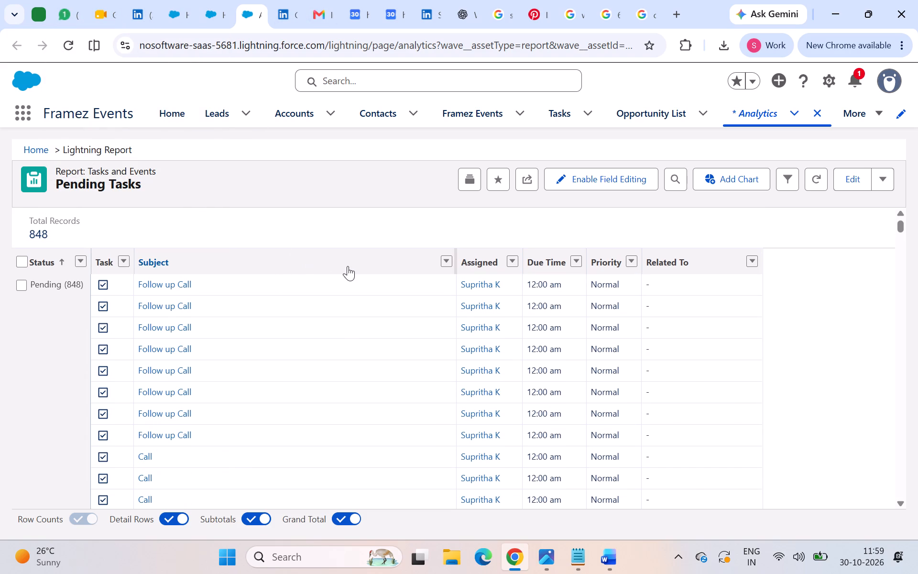
pyautogui.scroll(-7, 348, 266)
pyautogui.scroll(-11, 410, 366)
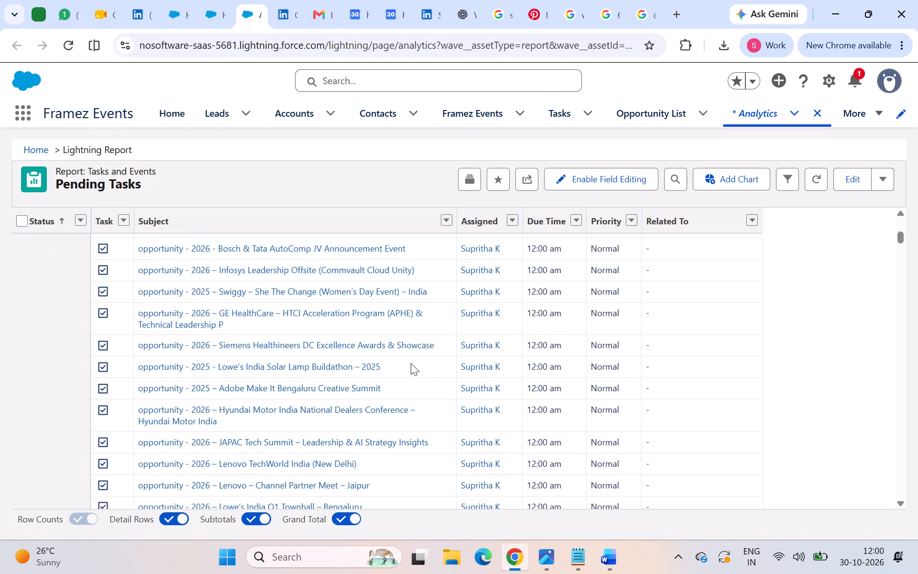
pyautogui.scroll(-17, 411, 363)
pyautogui.scroll(-5, 412, 358)
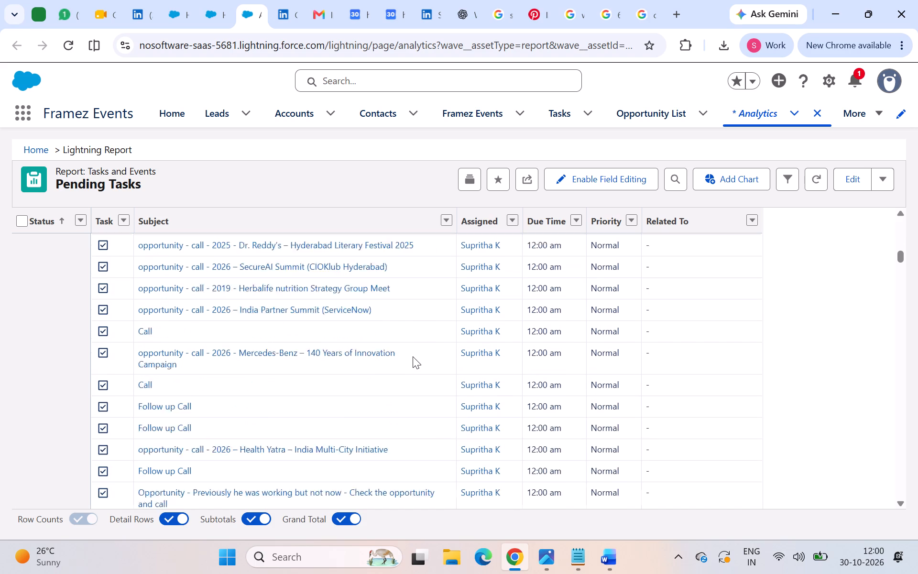
pyautogui.scroll(-1, 413, 356)
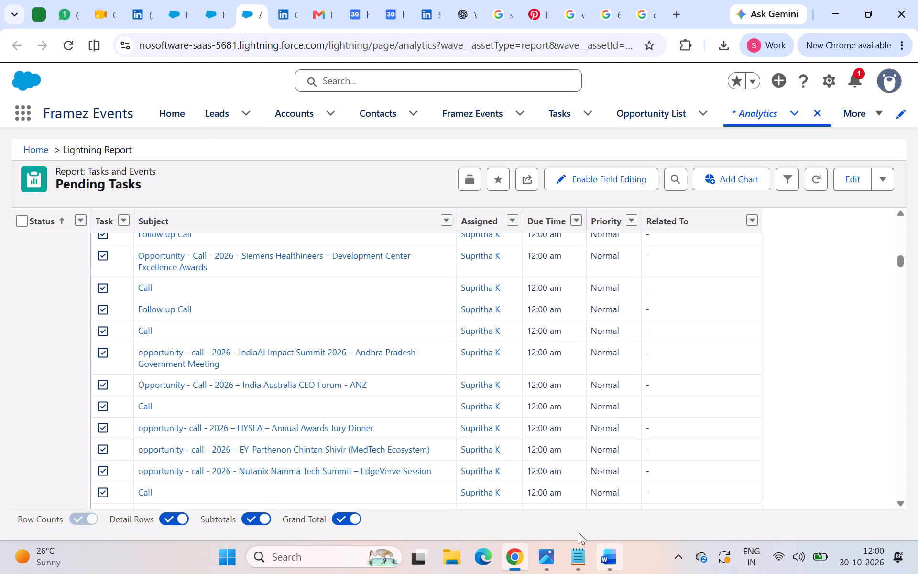
# In the Notepad notes, remove the trailing "---" from the zscaler line under the 29th nov heading.
pyautogui.click(563, 558)
pyautogui.moveTo(451, 487); pyautogui.dragTo(375, 471)
pyautogui.click(580, 478)
pyautogui.click(545, 464)
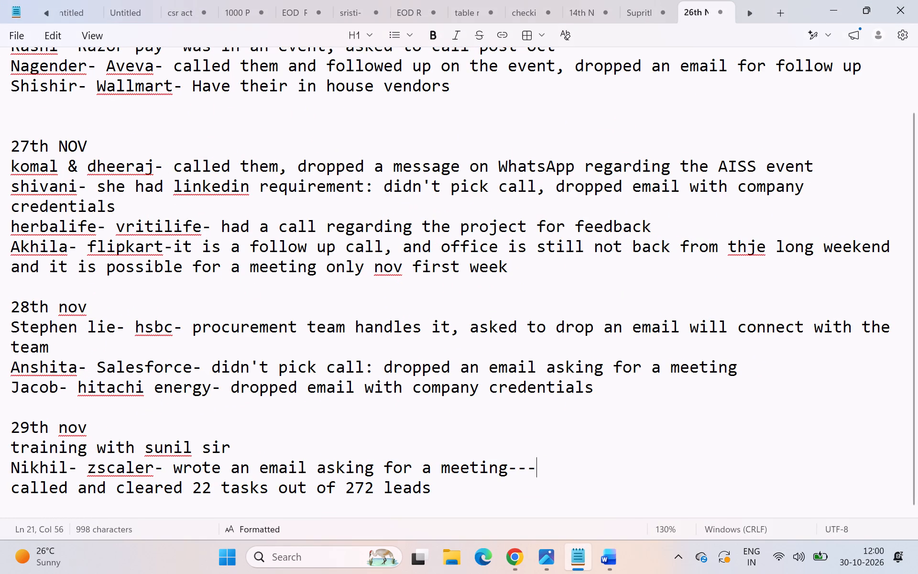
pyautogui.press('BackSpace')
pyautogui.press('BackSpace')
pyautogui.press('BackSpace')
# Copy the whole call log from the 26th NOV heading through the 29th nov entries and return to Chrome.
pyautogui.moveTo(473, 488); pyautogui.dragTo(287, 419)
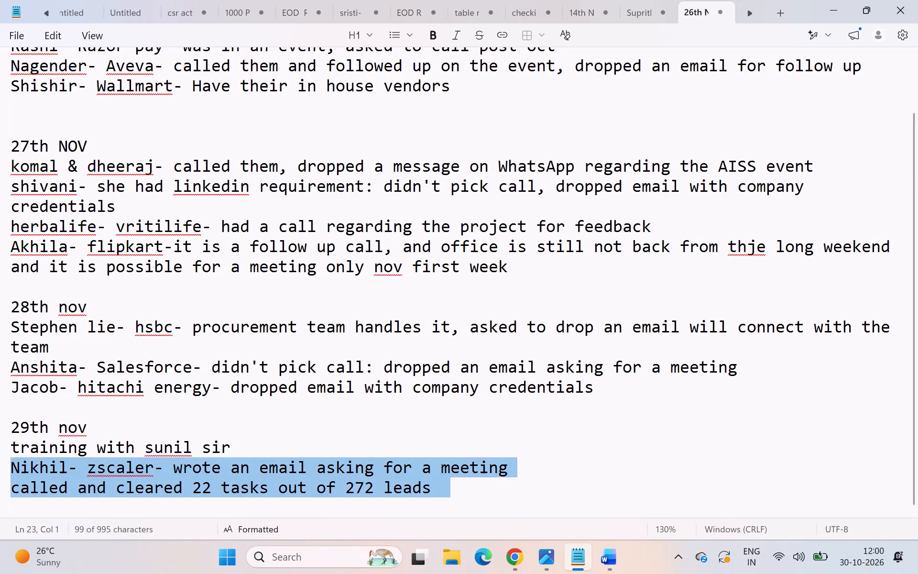
pyautogui.moveTo(287, 419); pyautogui.dragTo(0, 49)
pyautogui.hotkey('ctrl', 'c')
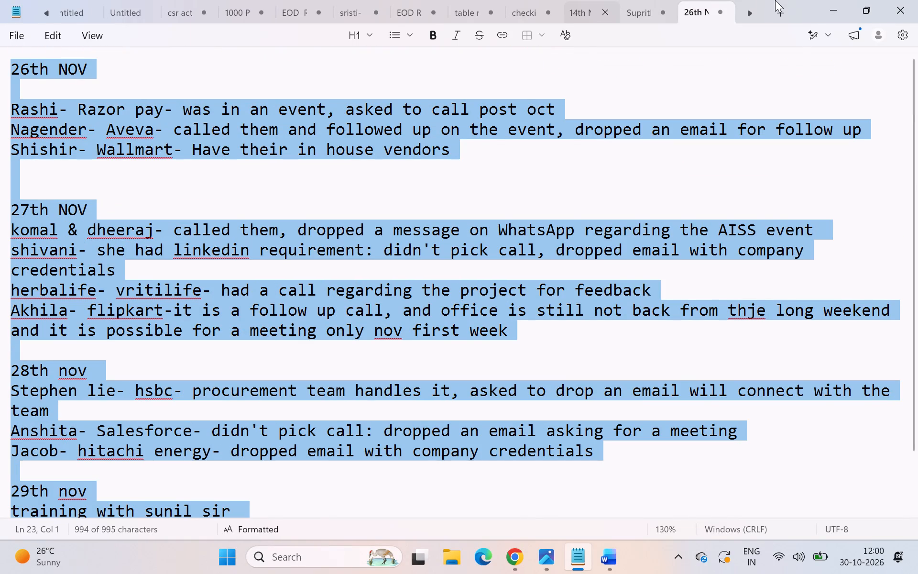
pyautogui.click(828, 1)
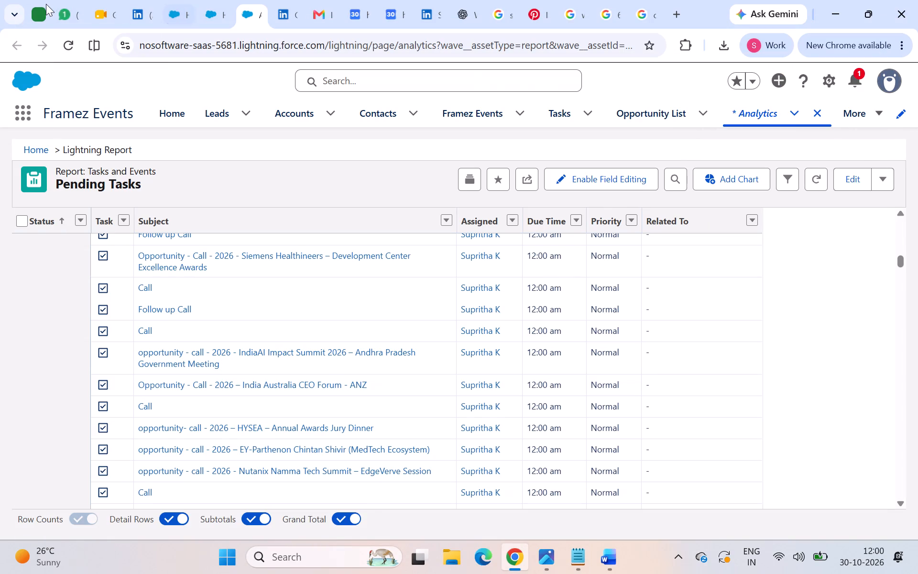